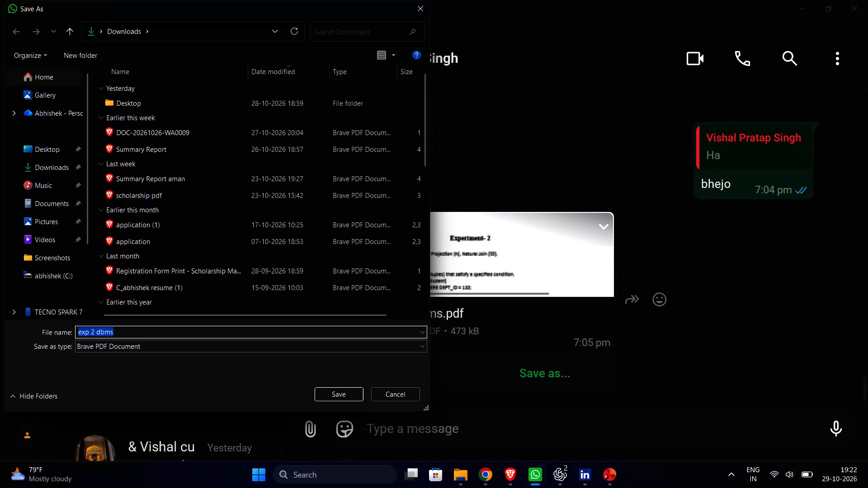
Replace the suggested name of the received experiment PDF with a new file name beginning "dbms e".
click(343, 331)
key(BackSpace)
key(BackSpace)
key(BackSpace)
key(BackSpace)
key(BackSpace)
key(BackSpace)
key(BackSpace)
key(BackSpace)
key(BackSpace)
key(BackSpace)
key(BackSpace)
key(BackSpace)
key(BackSpace)
key(BackSpace)
key(BackSpace)
key(BackSpace)
key(BackSpace)
key(BackSpace)
key(BackSpace)
key(BackSpace)
key(BackSpace)
key(BackSpace)
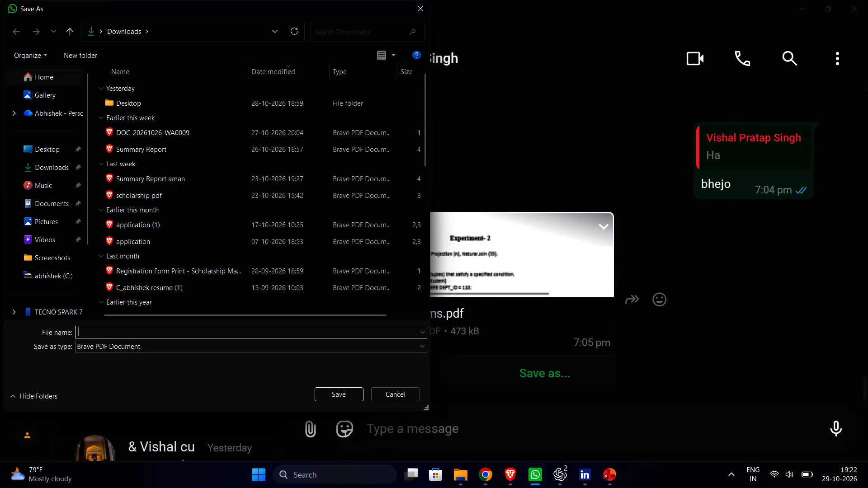
text(dbms e)
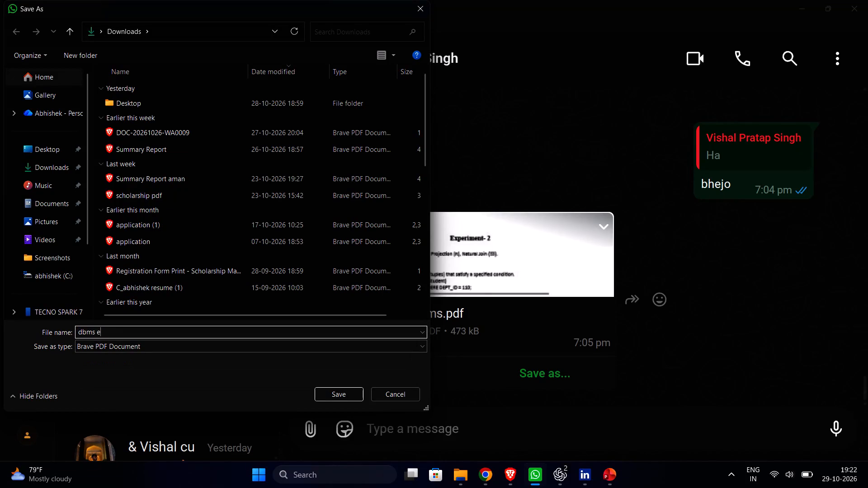
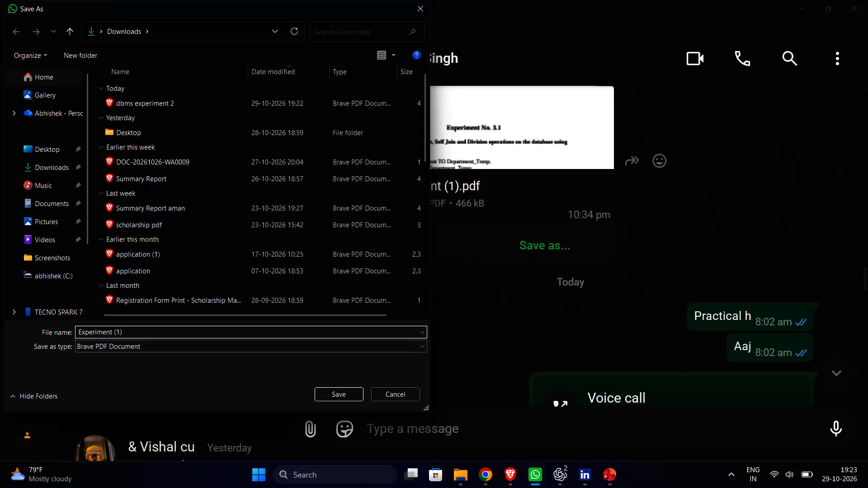
Append "dbms" to the suggested file name so the experiment PDF is named "Experiment (1) dbms".
key(space)
text(d)
text(bms)
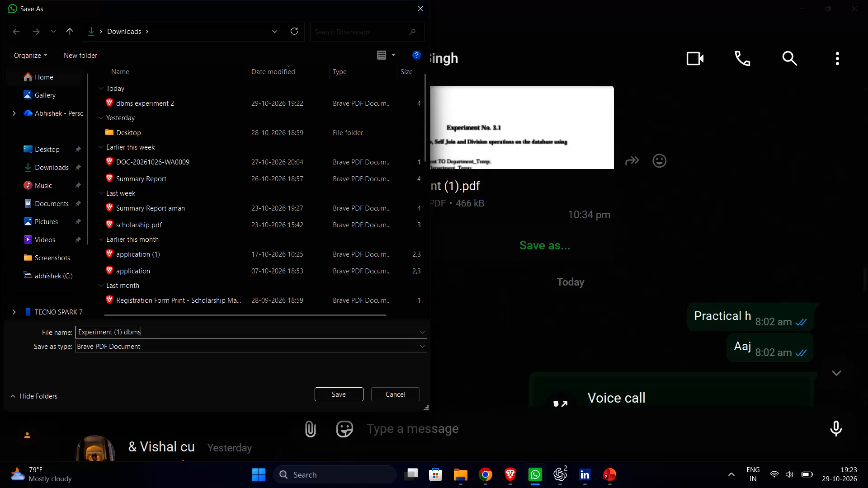
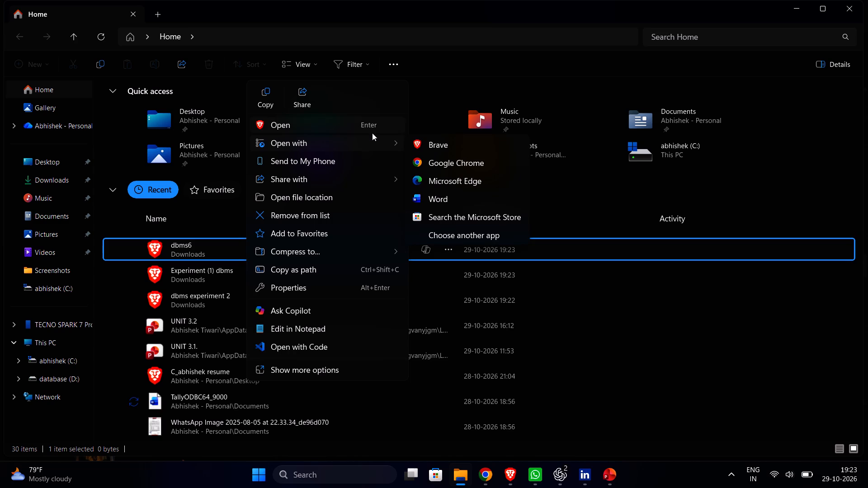
Open the dbms6 PDF in Word, enable editing and maximize the document window.
click(441, 192)
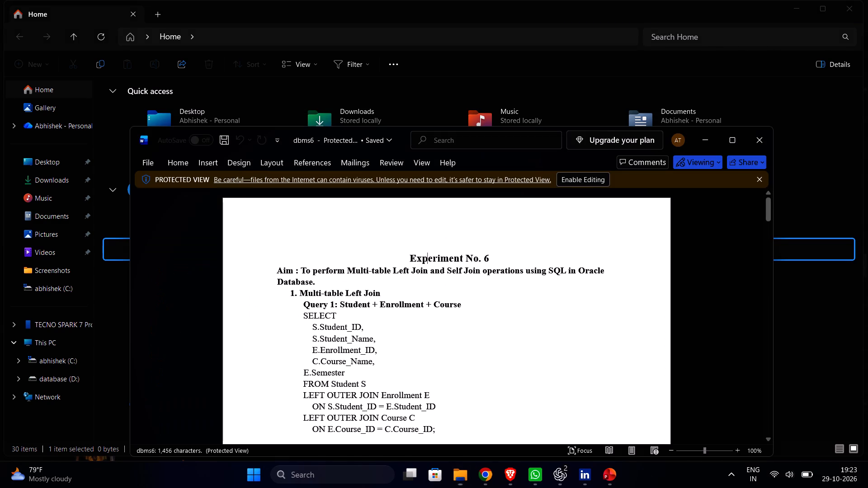
click(599, 180)
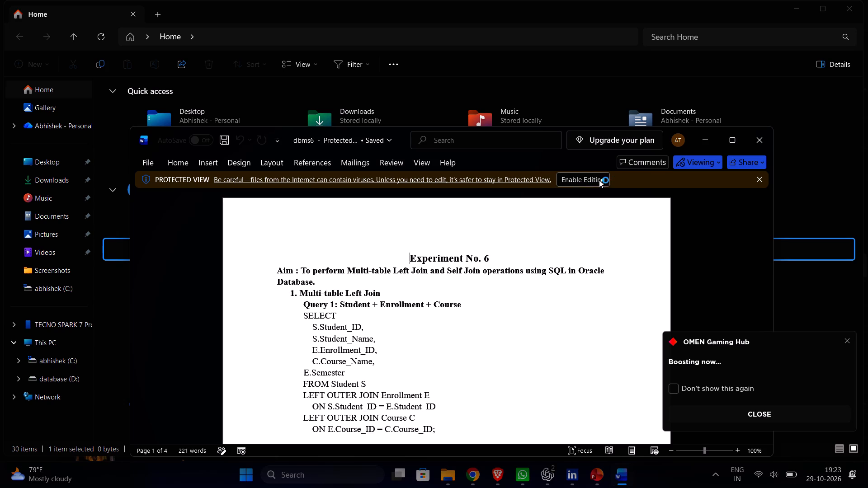
click(734, 143)
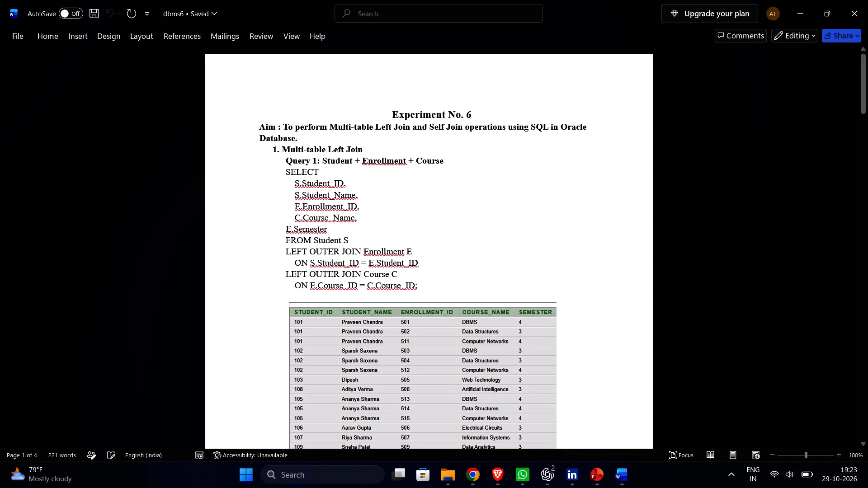
Open the page footer for editing and replace the student name after "Name :" with the computer owner's own name.
scroll(467, 216, down, 5)
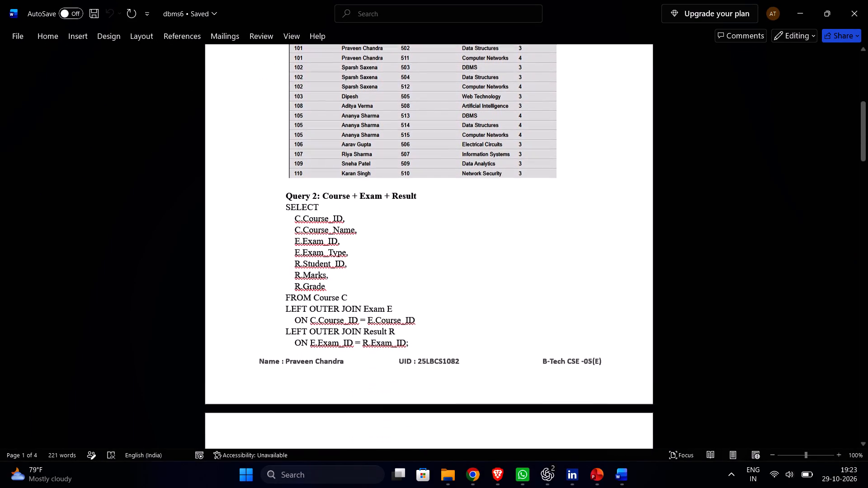
scroll(467, 216, down, 1)
click(345, 302)
right_click(345, 302)
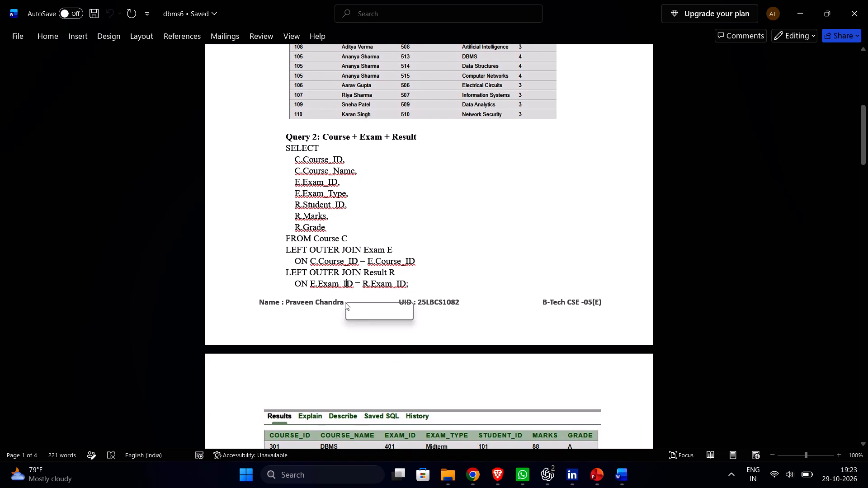
click(359, 308)
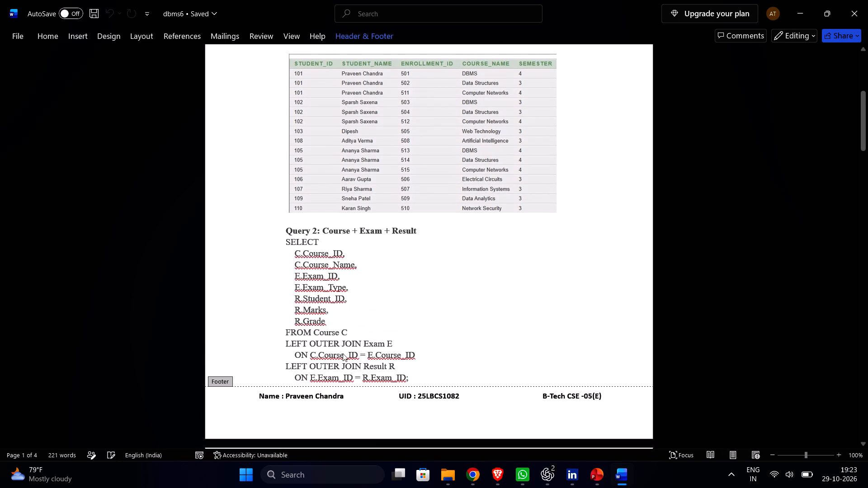
click(344, 400)
key(BackSpace)
key(BackSpace)
key(BackSpace)
key(BackSpace)
key(BackSpace)
key(BackSpace)
key(BackSpace)
key(BackSpace)
key(BackSpace)
key(BackSpace)
key(BackSpace)
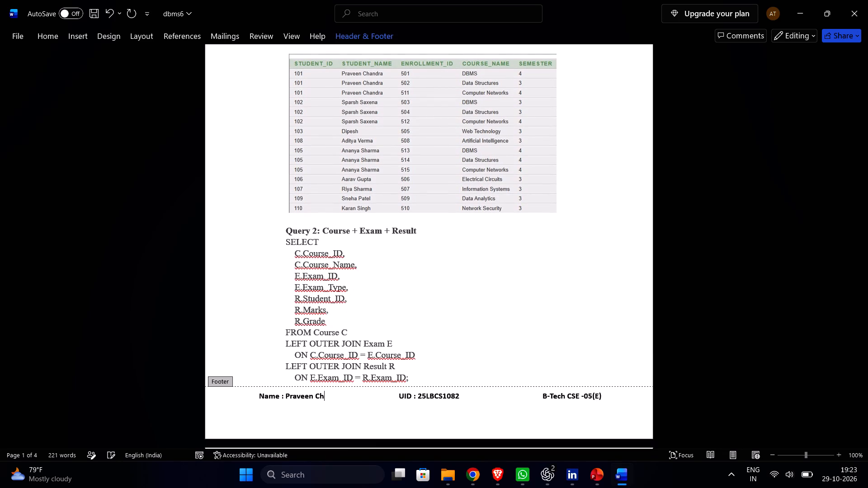
key(BackSpace)
key(BackSpace)
key(BackSpace)
key(BackSpace)
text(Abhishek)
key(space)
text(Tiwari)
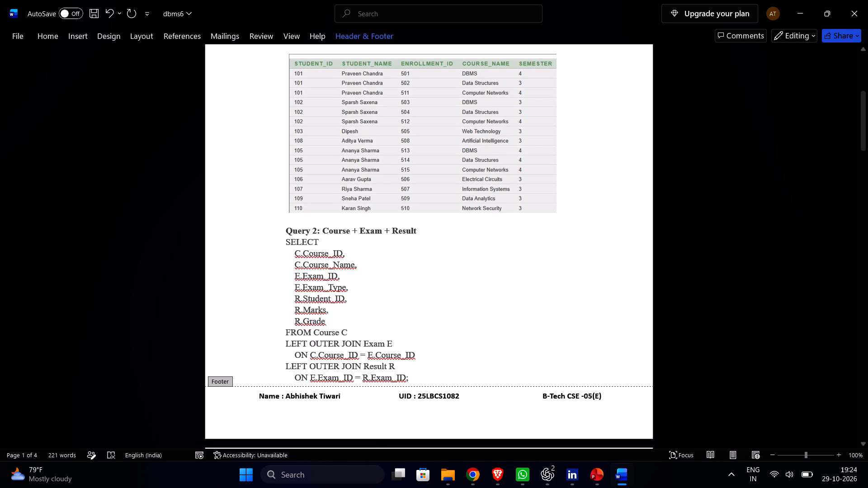
Replace the last four digits of the UID in the footer with those of the owner's own UID.
click(462, 399)
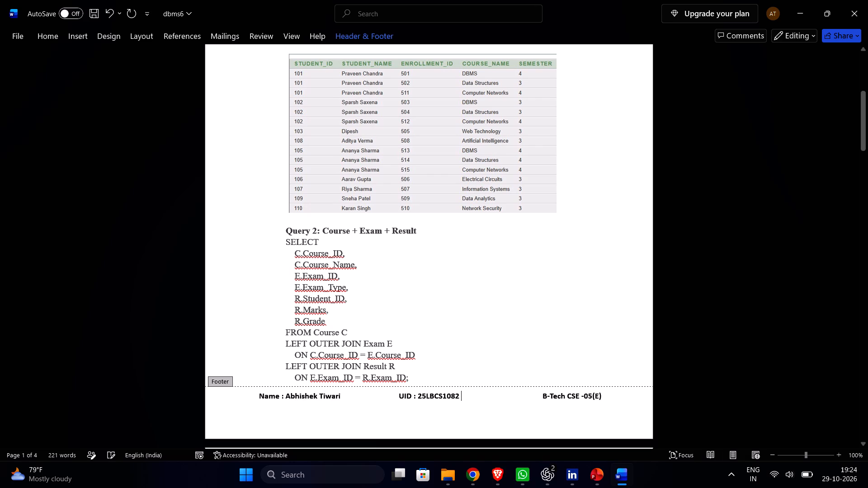
key(BackSpace)
key(BackSpace)
key(BackSpace)
key(BackSpace)
key(BackSpace)
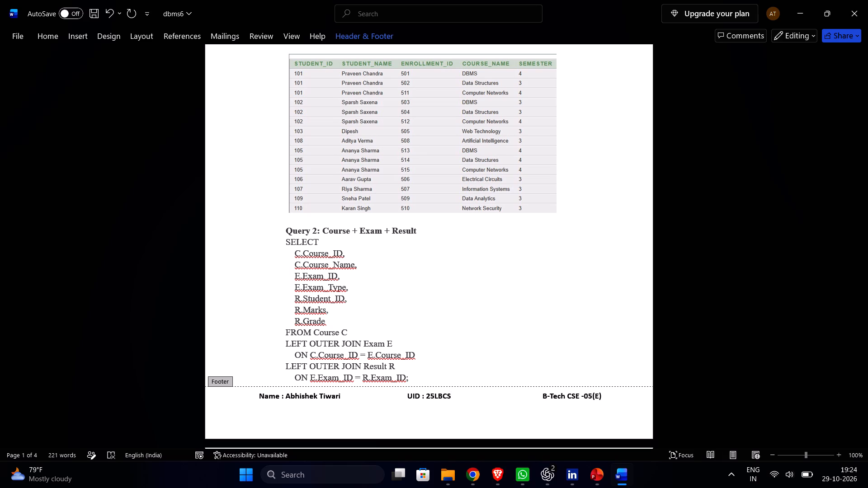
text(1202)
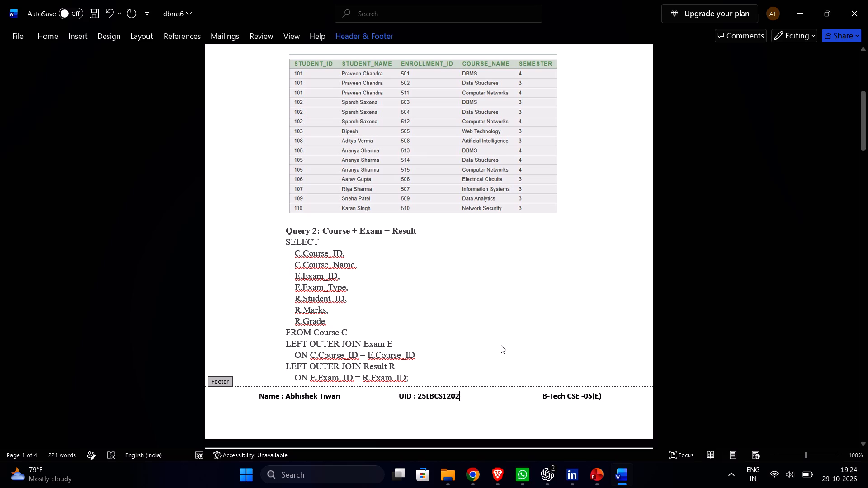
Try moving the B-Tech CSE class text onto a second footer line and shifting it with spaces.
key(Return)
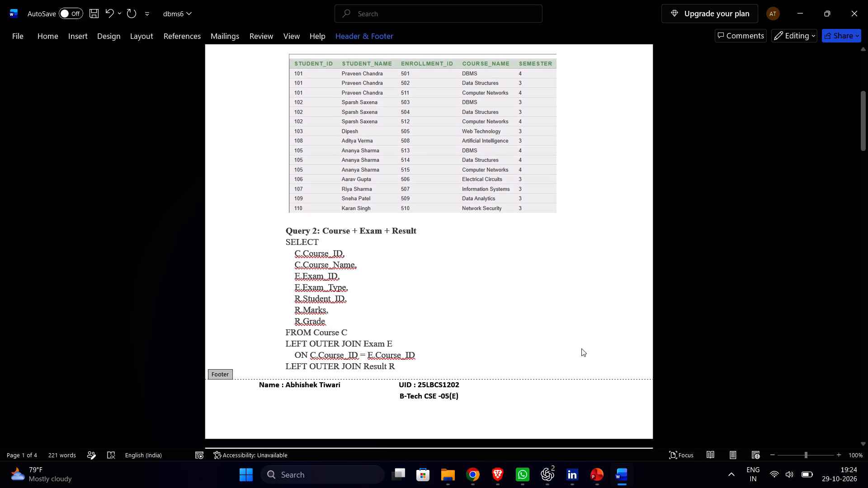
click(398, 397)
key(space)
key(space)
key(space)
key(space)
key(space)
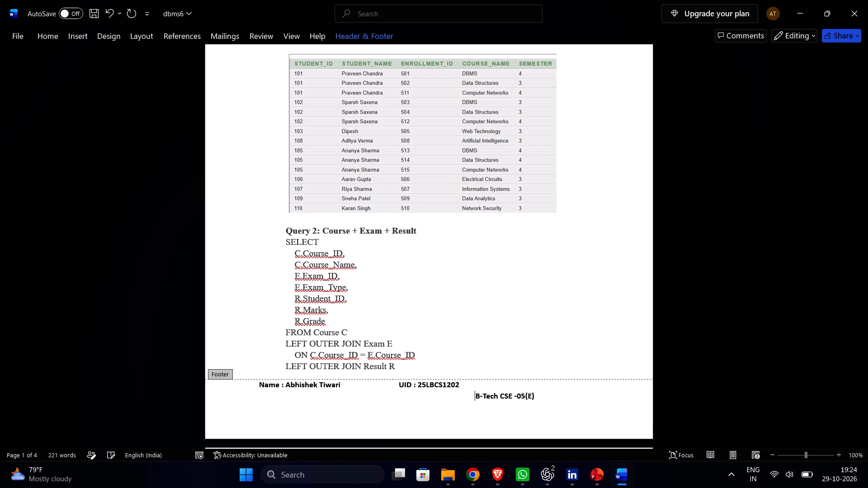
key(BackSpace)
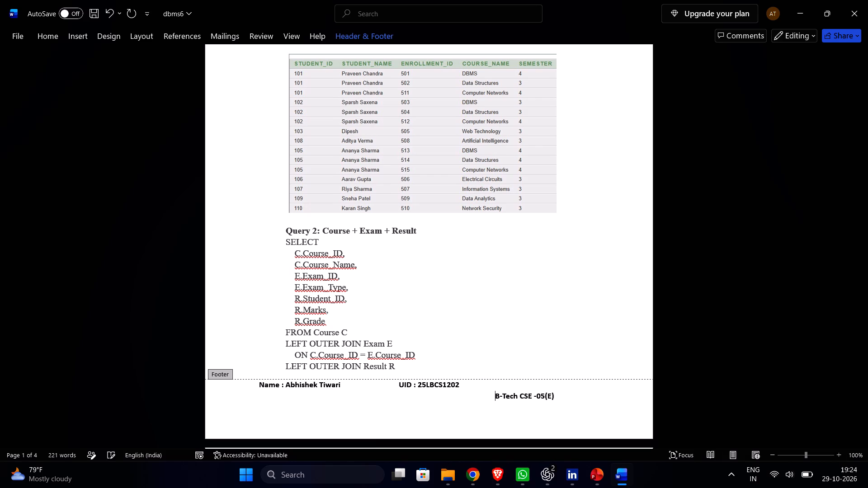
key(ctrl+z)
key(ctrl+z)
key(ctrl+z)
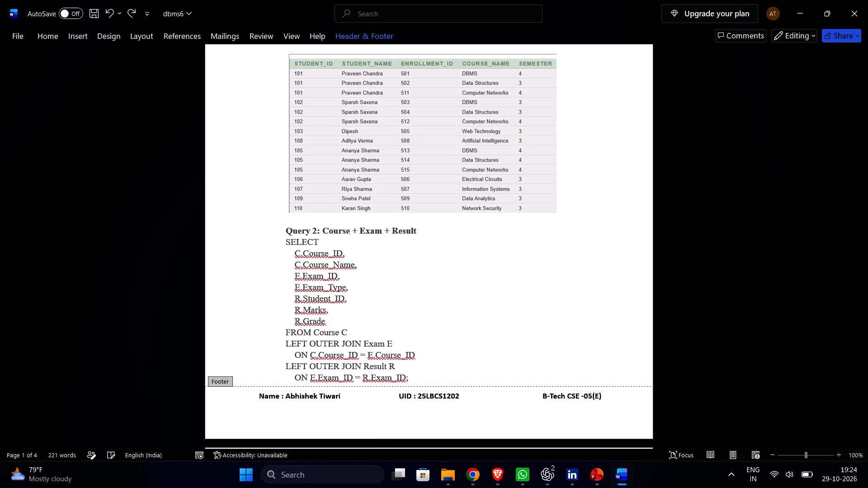
Change the class in the footer to "B-Tech CSE -03(C)" and return to the document body.
click(599, 395)
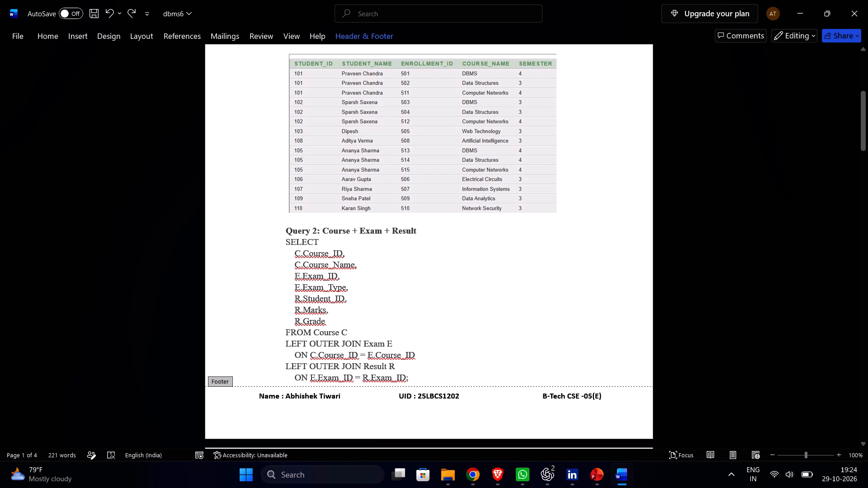
key(BackSpace)
key(shift+c)
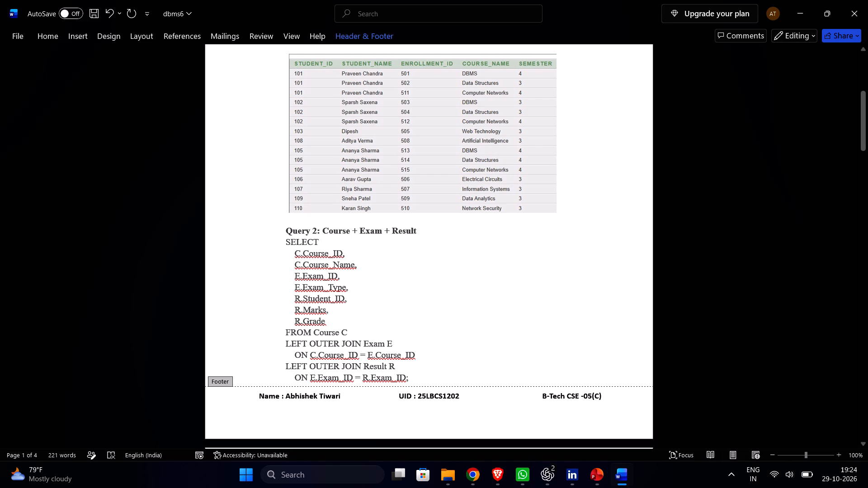
click(590, 396)
key(BackSpace)
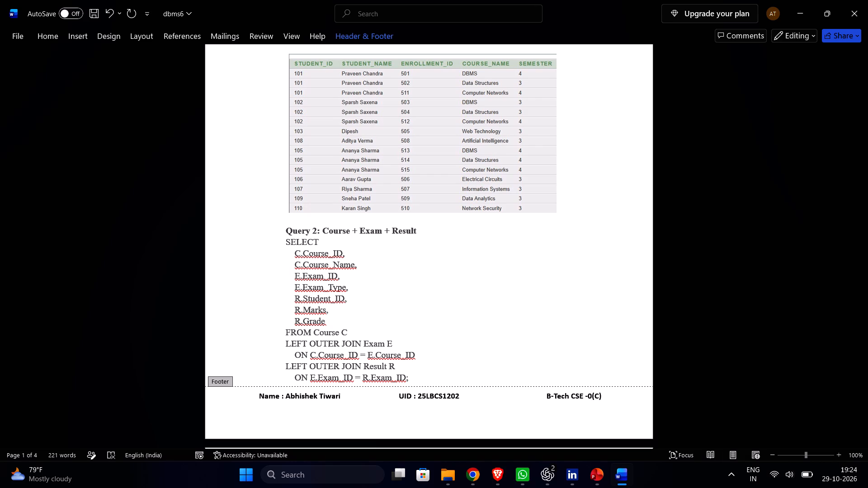
key(3)
scroll(590, 396, down, 1)
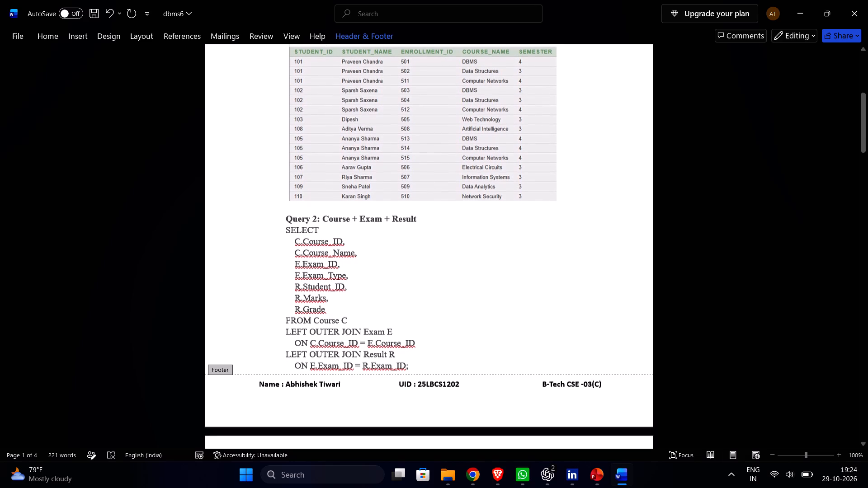
double_click(602, 359)
Check the edited footer details throughout the pages of the dbms6 document.
scroll(602, 359, down, 8)
scroll(602, 359, up, 2)
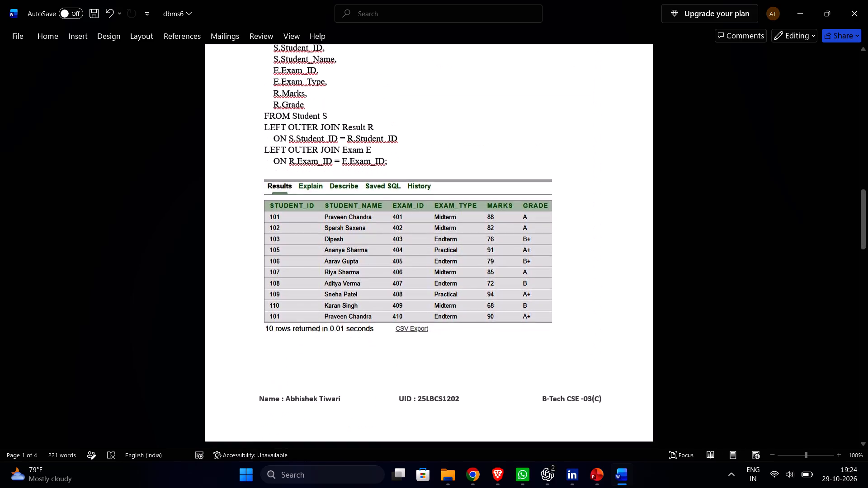
scroll(602, 359, up, 7)
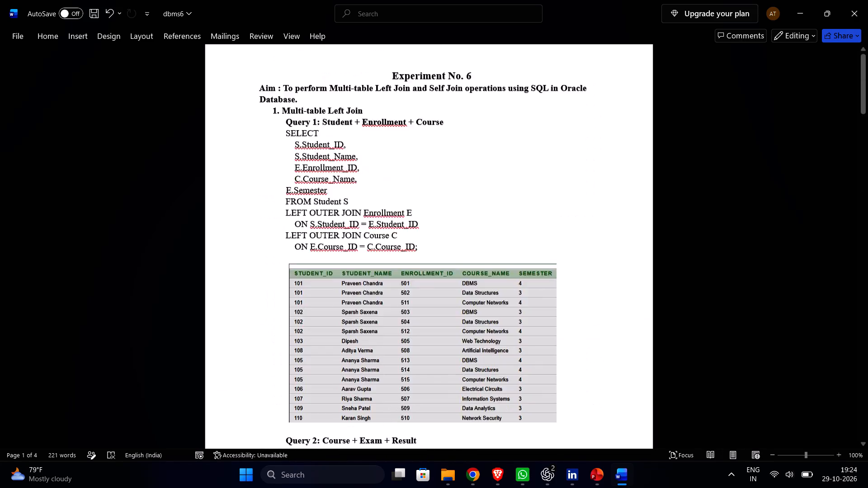
scroll(602, 359, up, 8)
scroll(602, 359, down, 12)
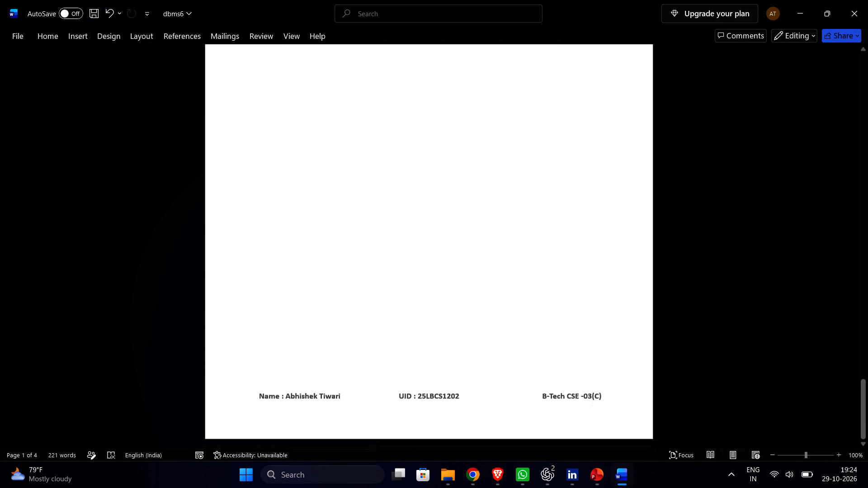
scroll(602, 359, down, 4)
Save the edited document as a Word Document named "dbms6" in the Downloads folder.
key(ctrl+s)
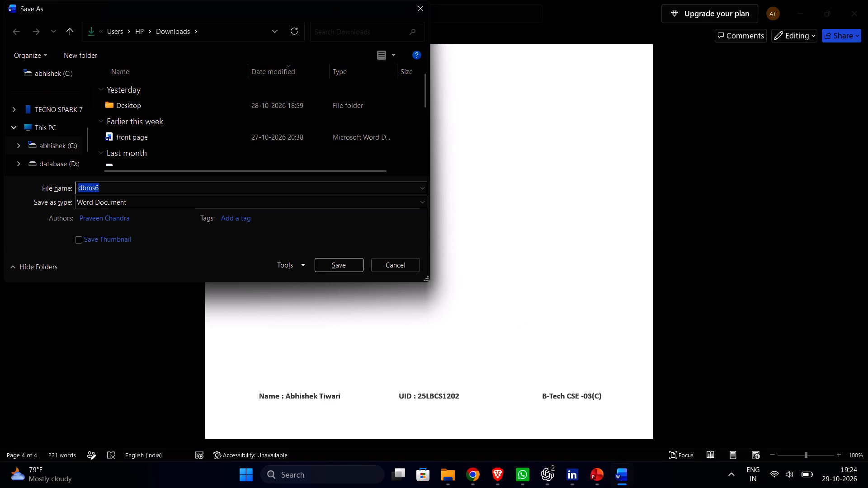
click(355, 186)
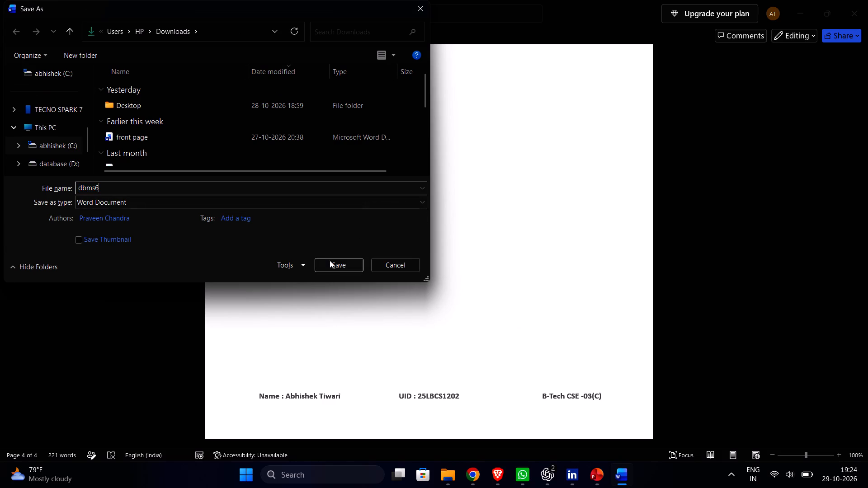
click(330, 262)
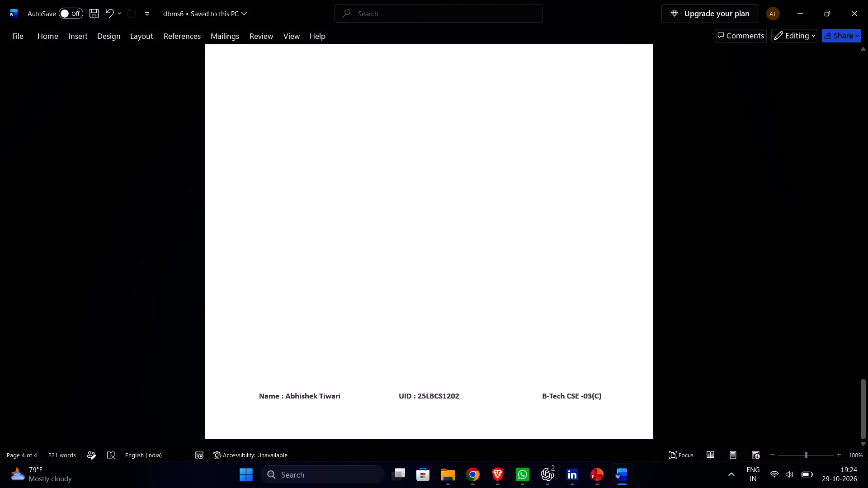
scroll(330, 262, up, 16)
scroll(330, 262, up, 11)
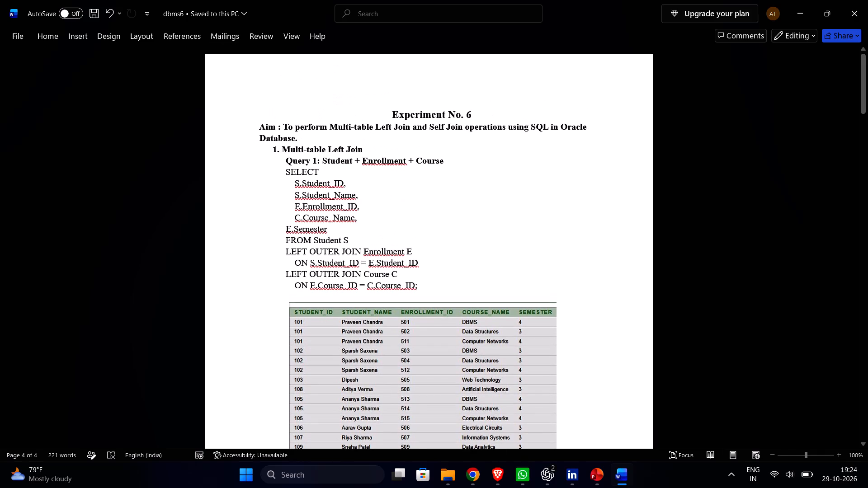
Switch to File Explorer and open the recent PDF "Experiment (1) dbms" in Word.
click(448, 469)
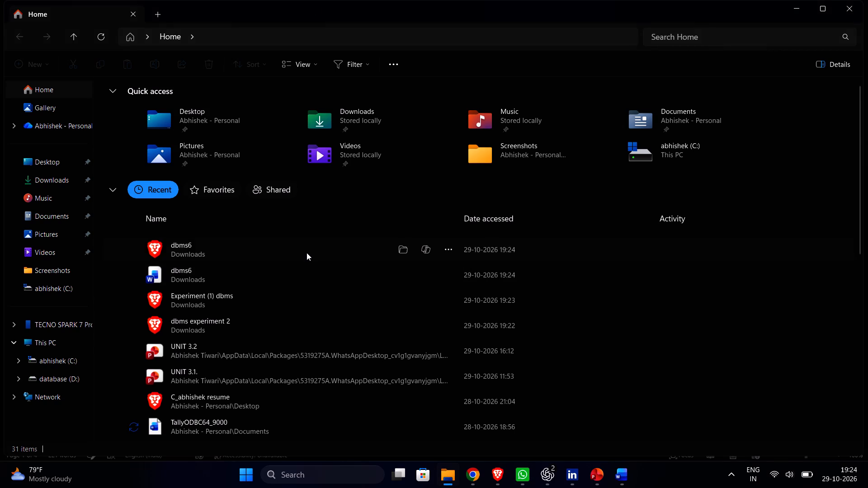
right_click(306, 297)
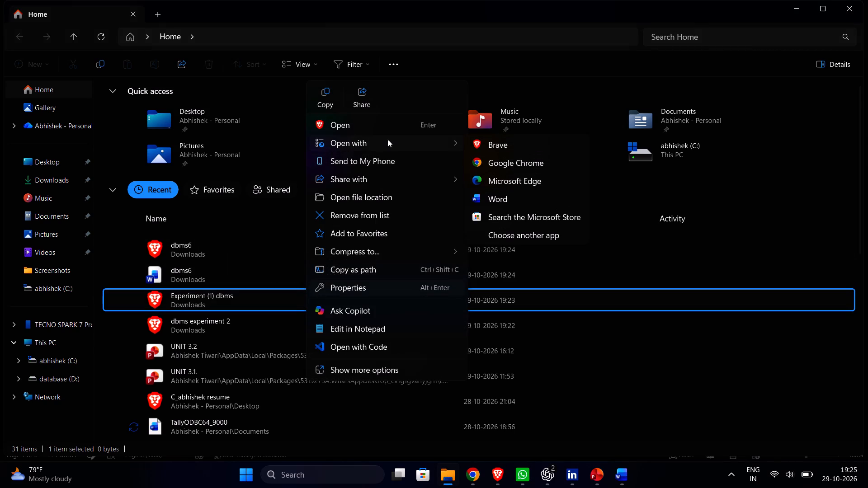
click(493, 194)
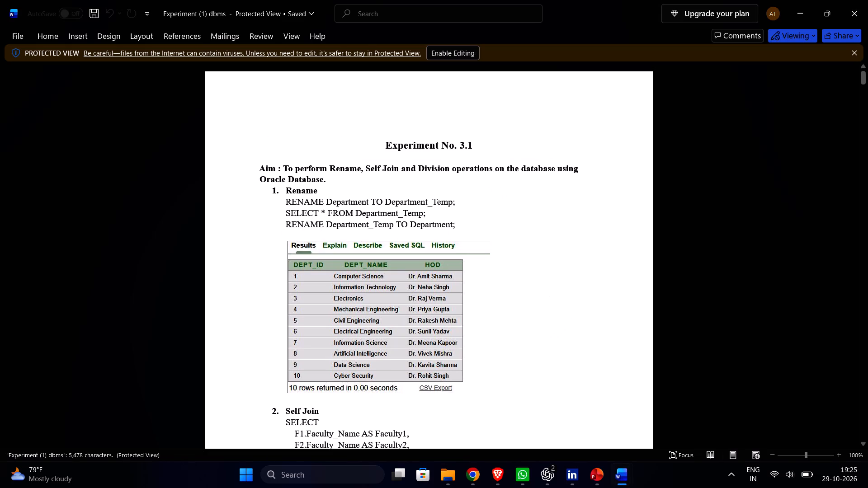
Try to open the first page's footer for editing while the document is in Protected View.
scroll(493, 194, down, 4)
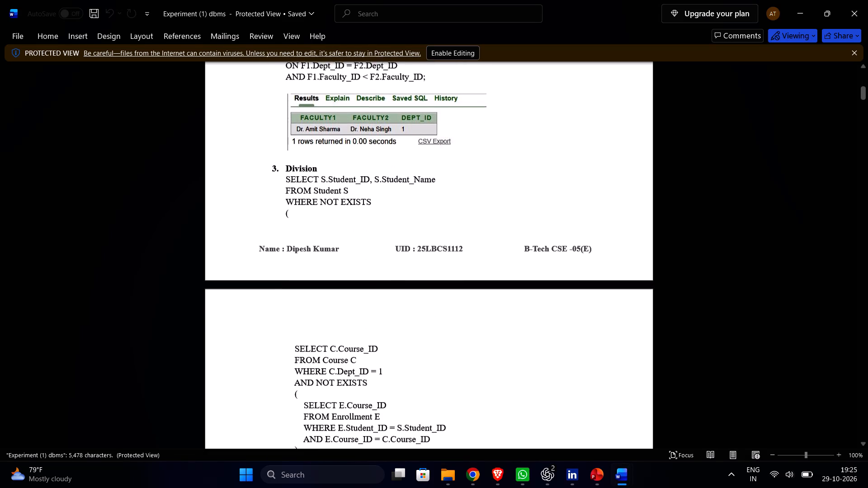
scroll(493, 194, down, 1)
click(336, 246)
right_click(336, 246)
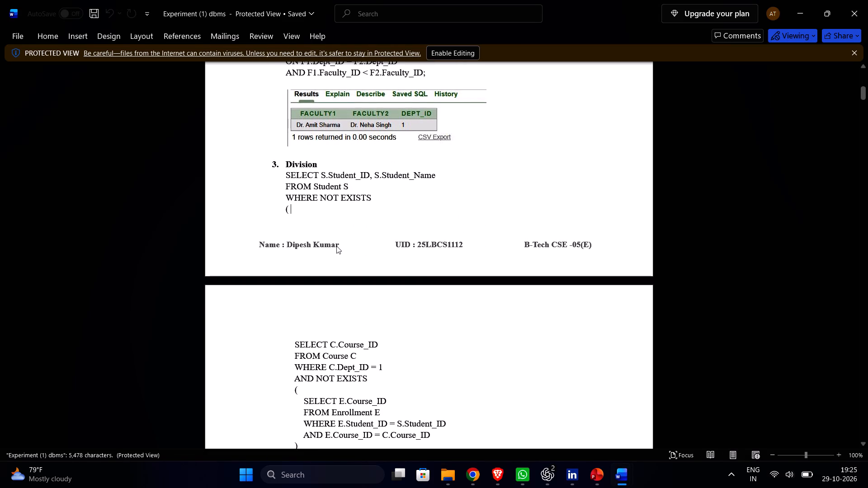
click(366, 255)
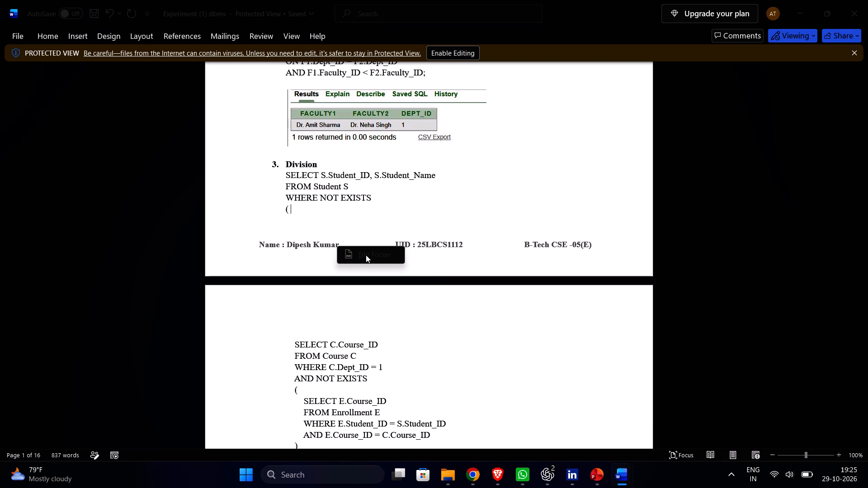
Enable editing for the "Experiment (1) dbms" document.
click(459, 54)
click(459, 54)
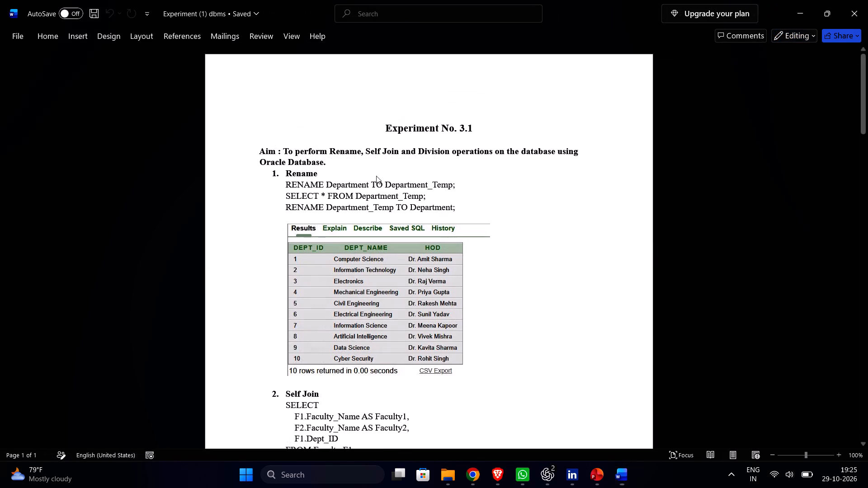
Open the first page's footer for editing and replace the student name after "Name :" with the owner's full name.
scroll(409, 248, down, 4)
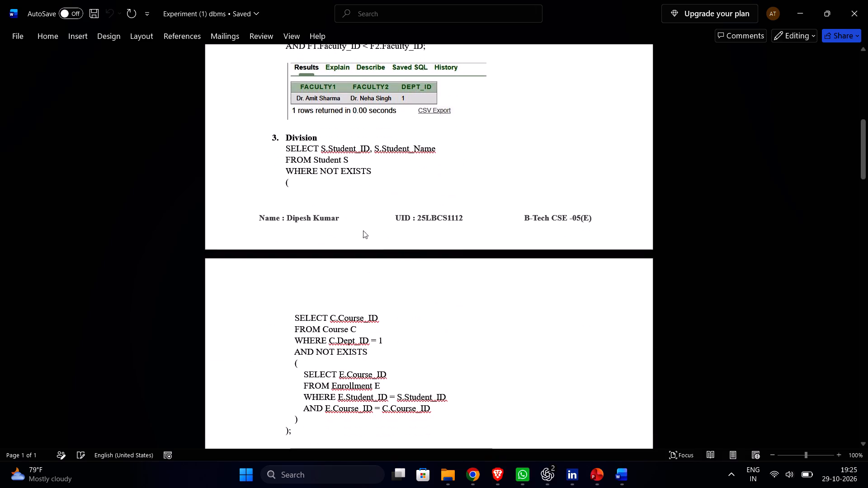
right_click(337, 217)
click(348, 222)
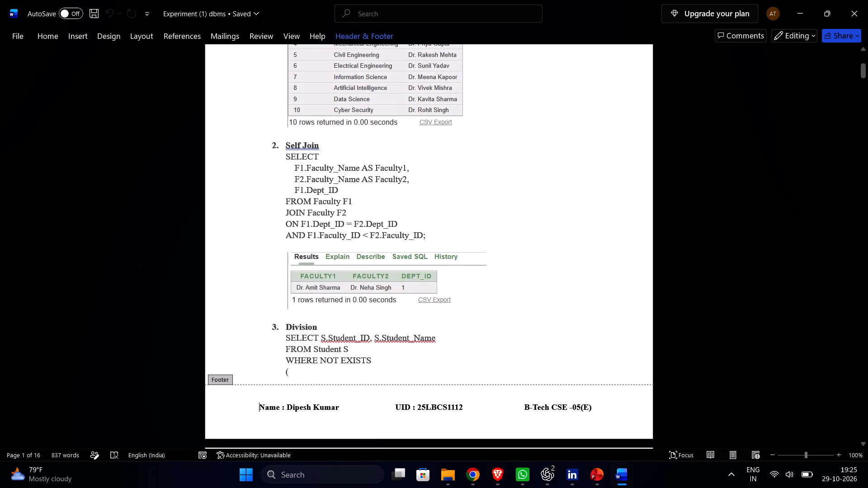
click(346, 408)
key(BackSpace)
key(BackSpace)
key(BackSpace)
key(BackSpace)
key(BackSpace)
key(BackSpace)
key(BackSpace)
key(BackSpace)
key(BackSpace)
key(BackSpace)
key(BackSpace)
key(BackSpace)
key(BackSpace)
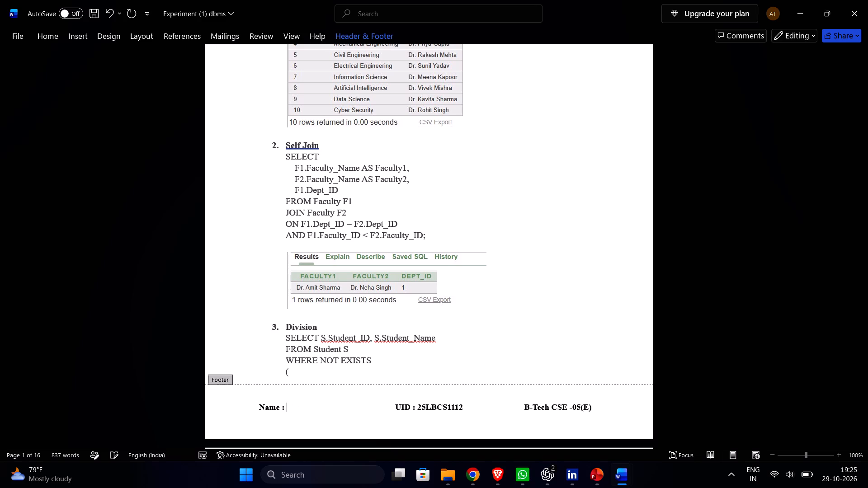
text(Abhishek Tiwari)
Replace the final digits of the UID in the footer with those of the owner's UID.
click(464, 409)
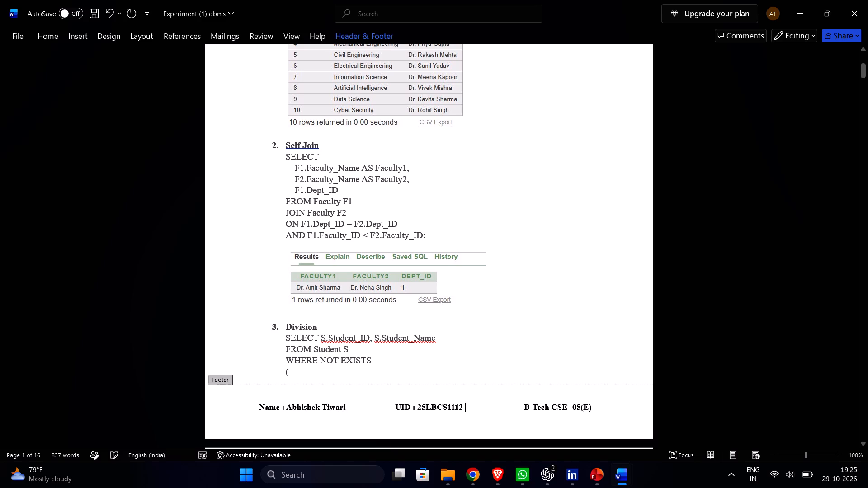
key(BackSpace)
key(BackSpace)
key(BackSpace)
key(BackSpace)
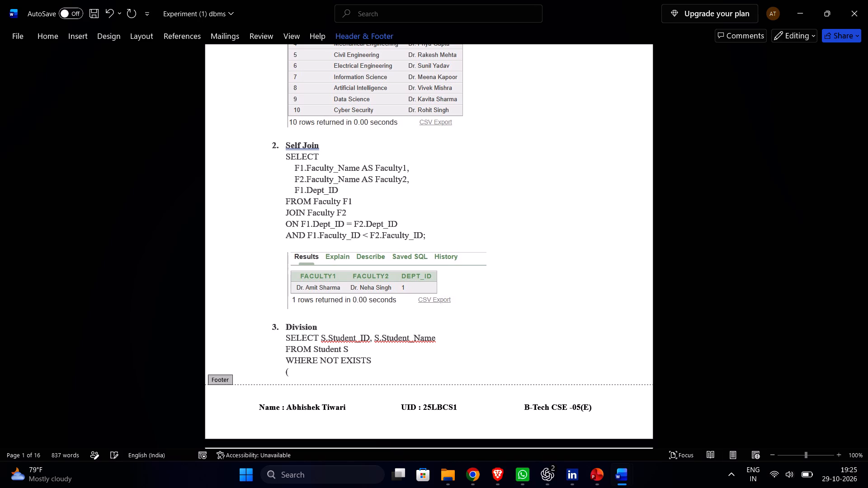
text(202)
scroll(464, 409, right, 1)
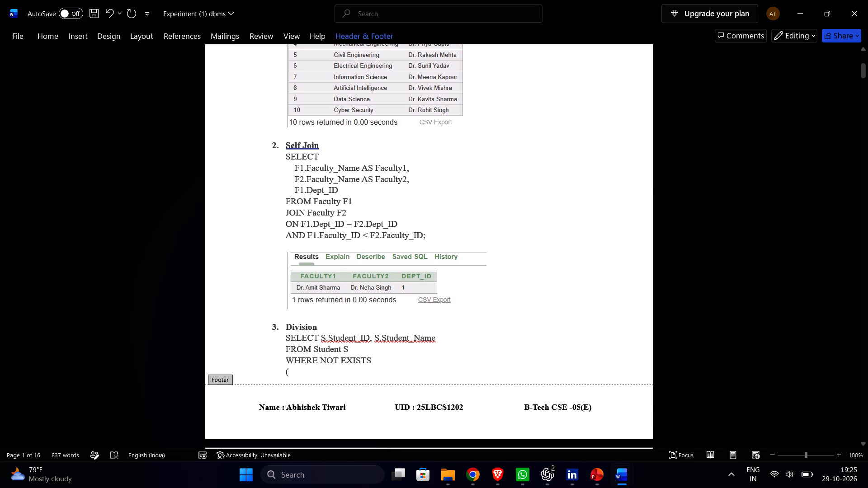
scroll(464, 408, right, 1)
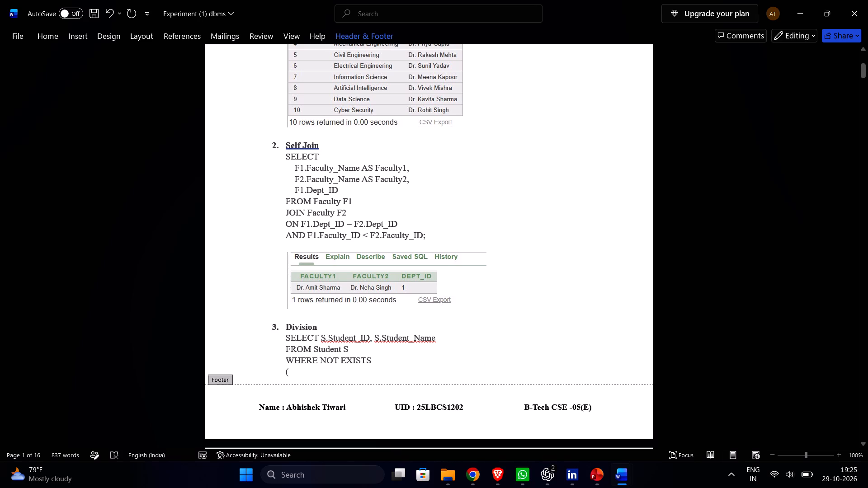
Change the class in the footer to "B-Tech CSE -03(C)" and return to the document body.
click(580, 406)
key(BackSpace)
key(3)
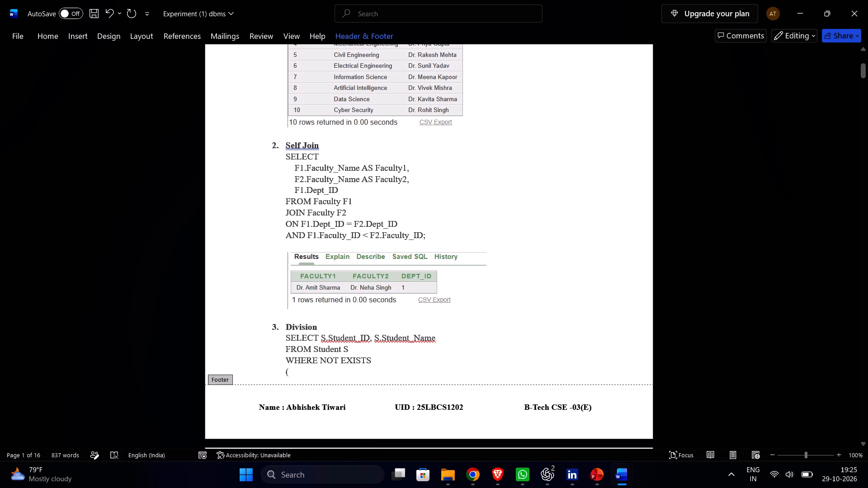
click(590, 404)
key(BackSpace)
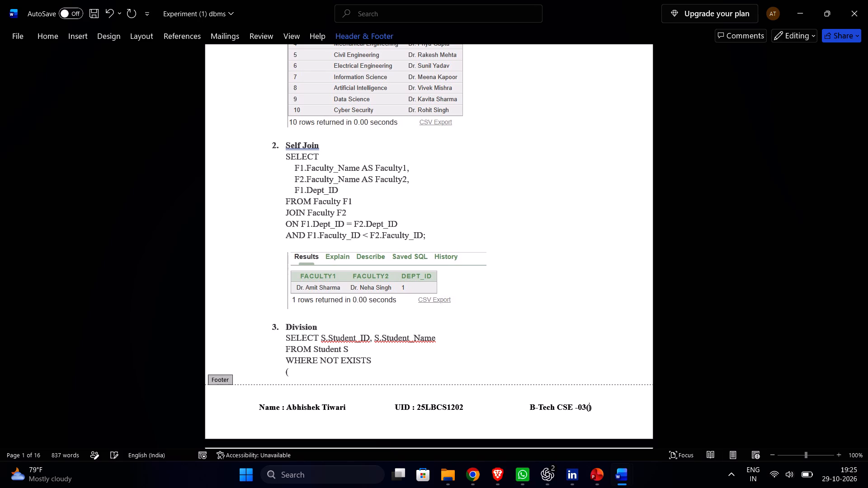
key(shift+c)
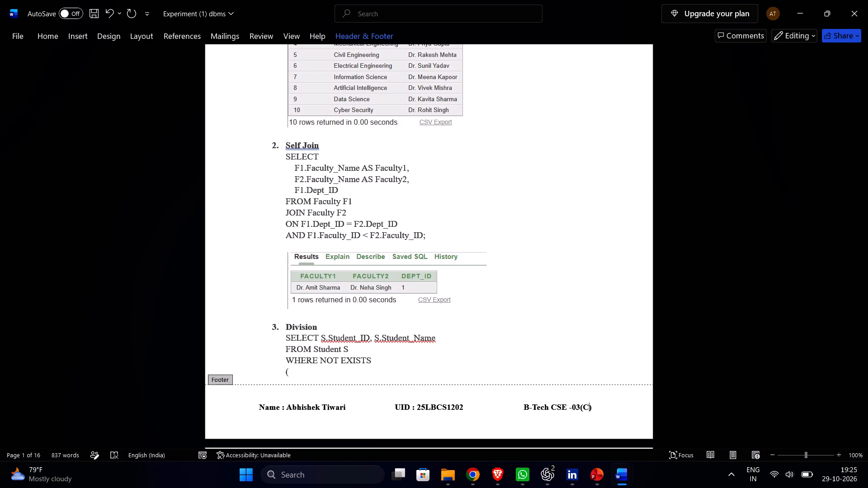
double_click(623, 295)
Check the name, UID and class in the footers of the following pages.
scroll(623, 295, down, 2)
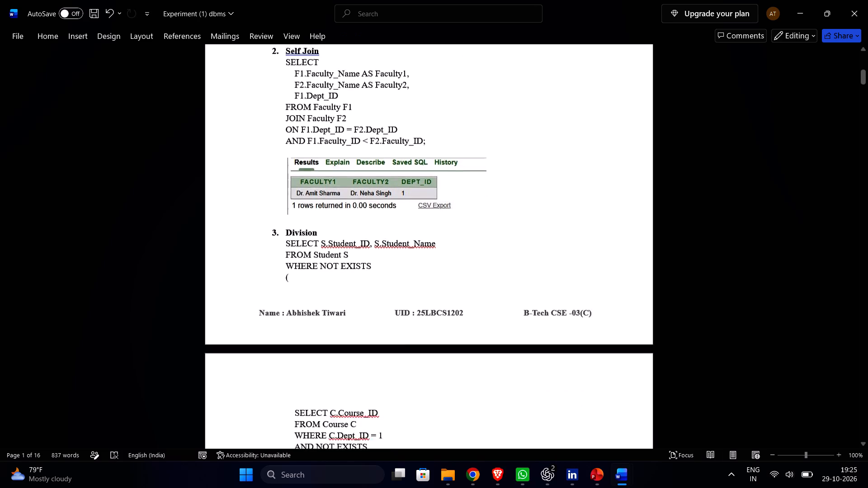
scroll(623, 295, down, 13)
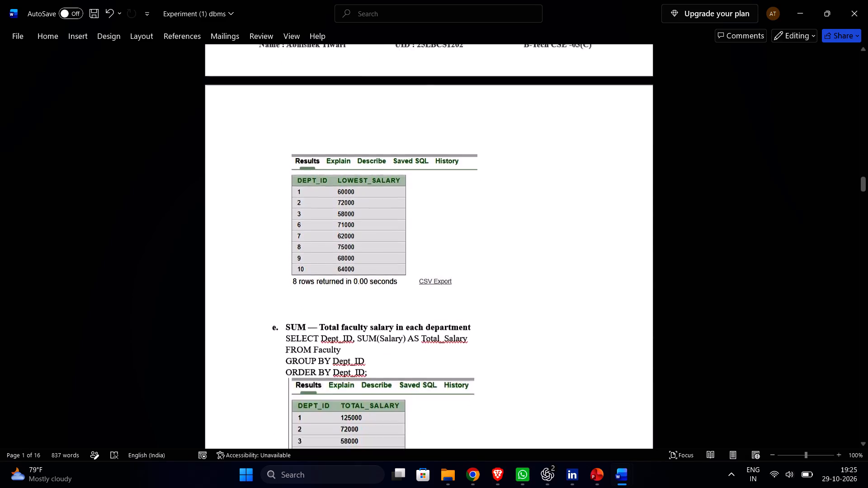
scroll(623, 295, down, 9)
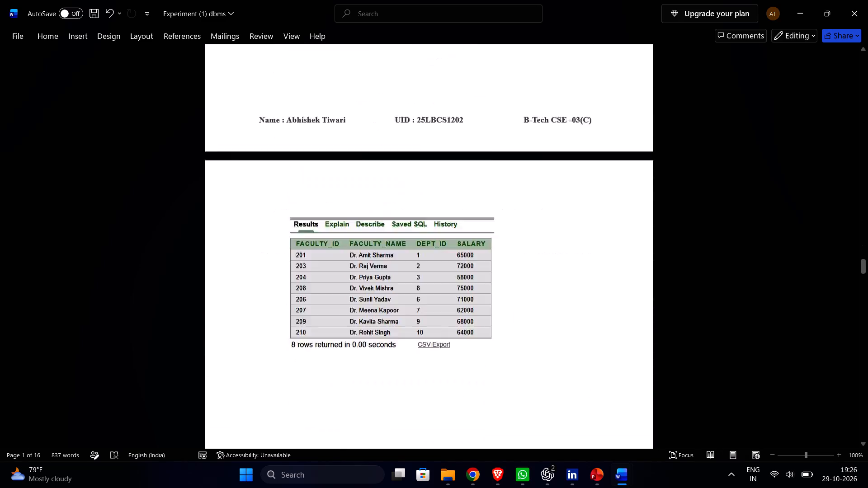
scroll(623, 295, down, 5)
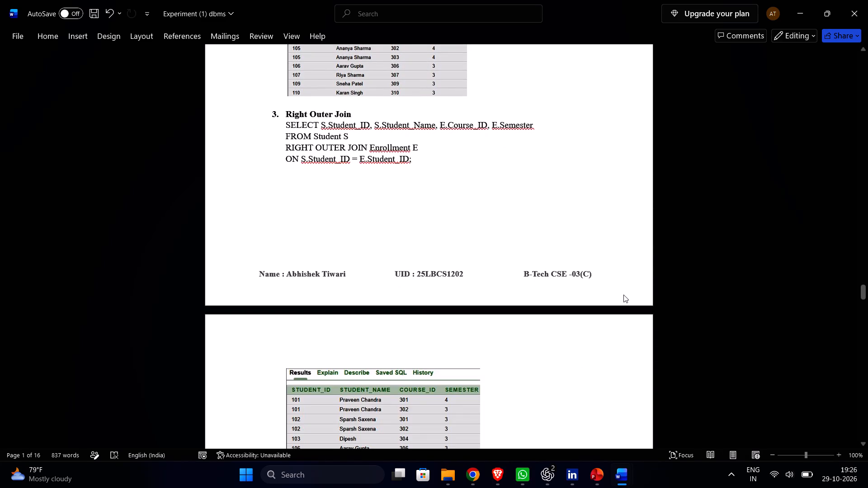
scroll(623, 295, down, 13)
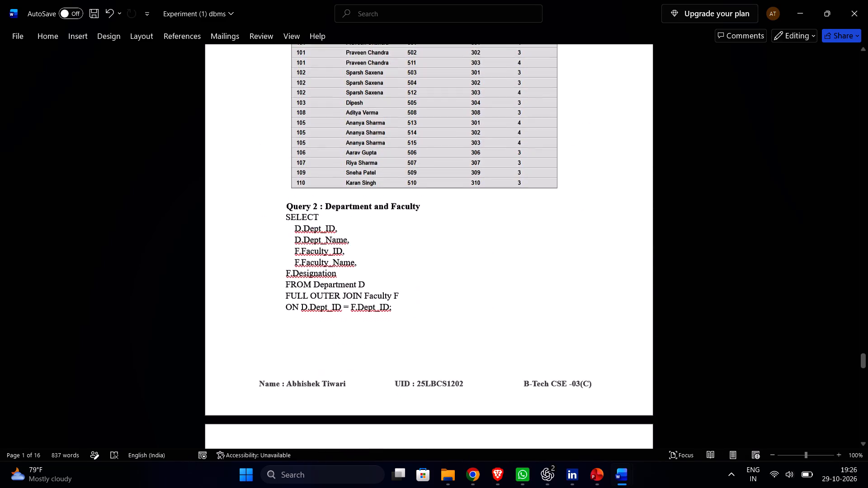
Save the edited document as a Word Document named "Experiment (1) dbms" in the Downloads folder.
key(ctrl+s)
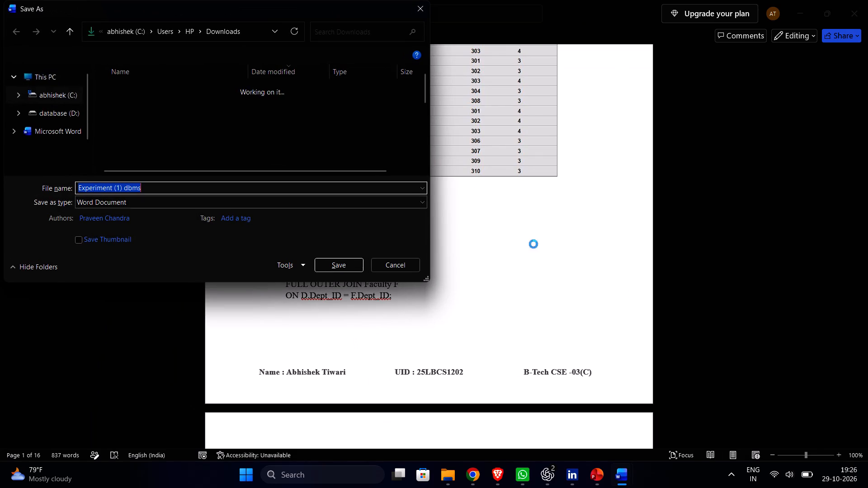
click(359, 187)
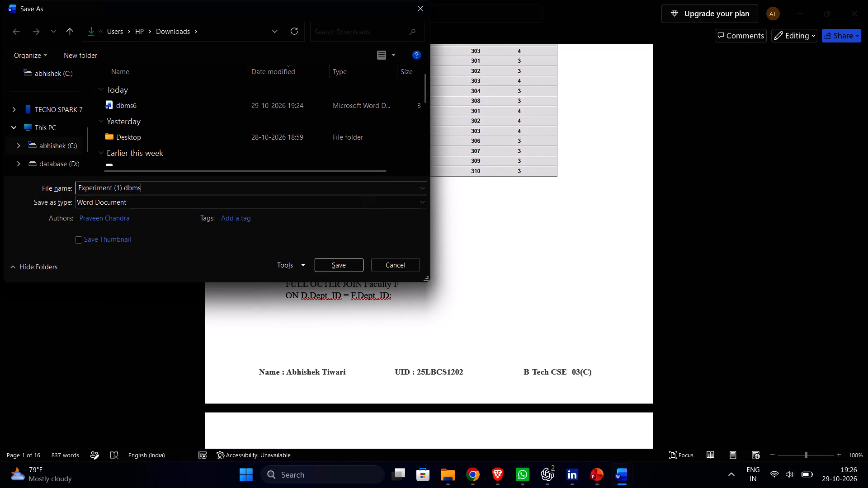
click(346, 264)
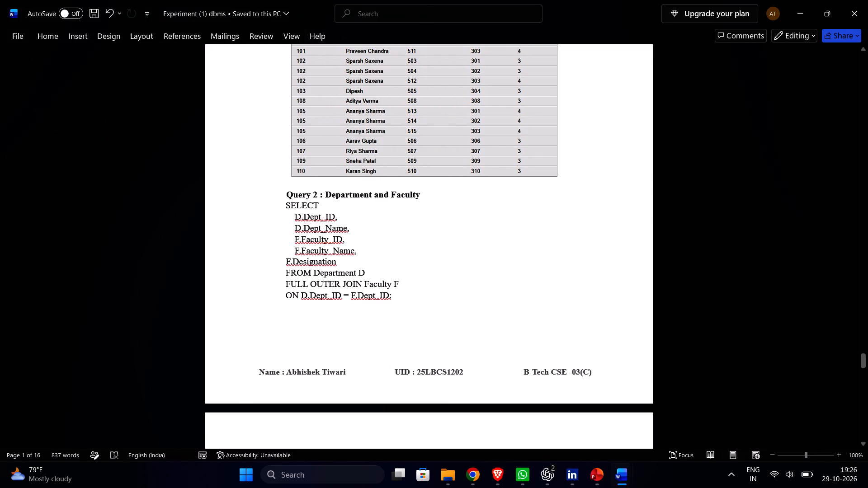
Check the footers on the remaining pages of the saved document.
scroll(346, 264, down, 12)
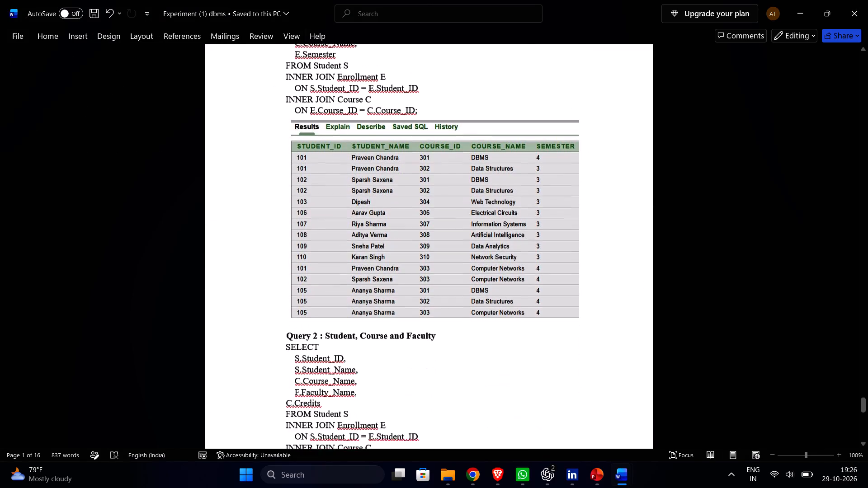
scroll(346, 264, down, 5)
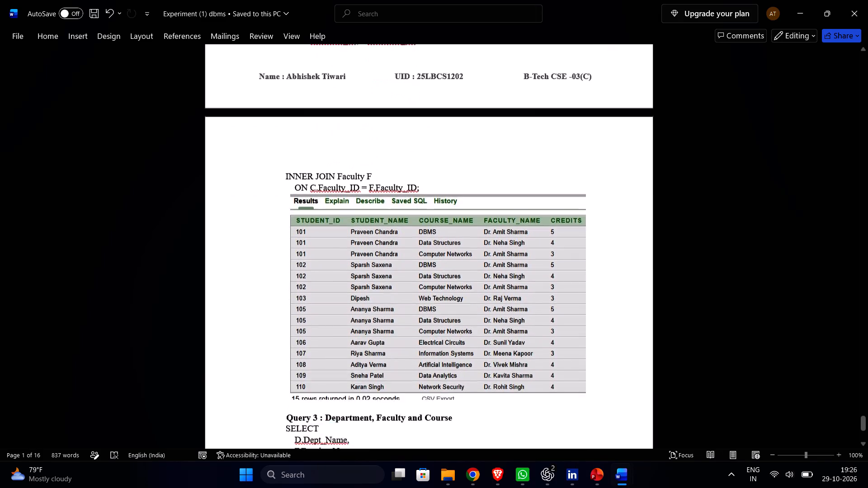
scroll(346, 264, down, 16)
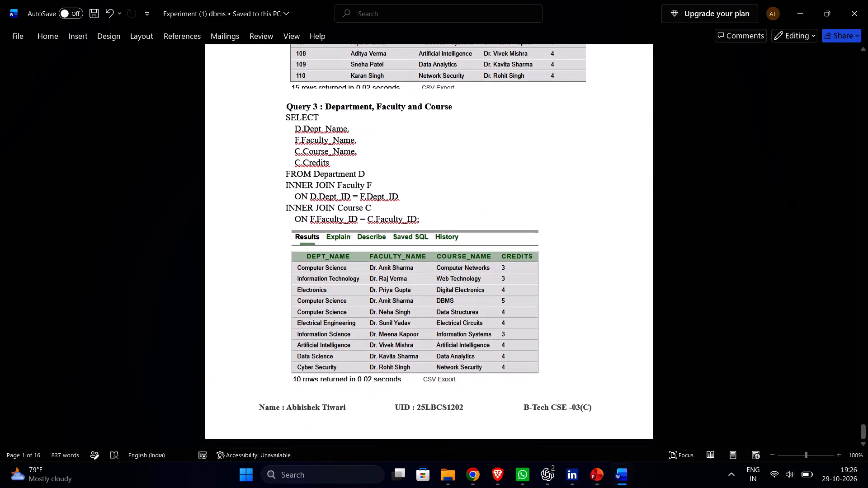
Switch to File Explorer and open the recent PDF "dbms experiment 2" in Word.
click(446, 470)
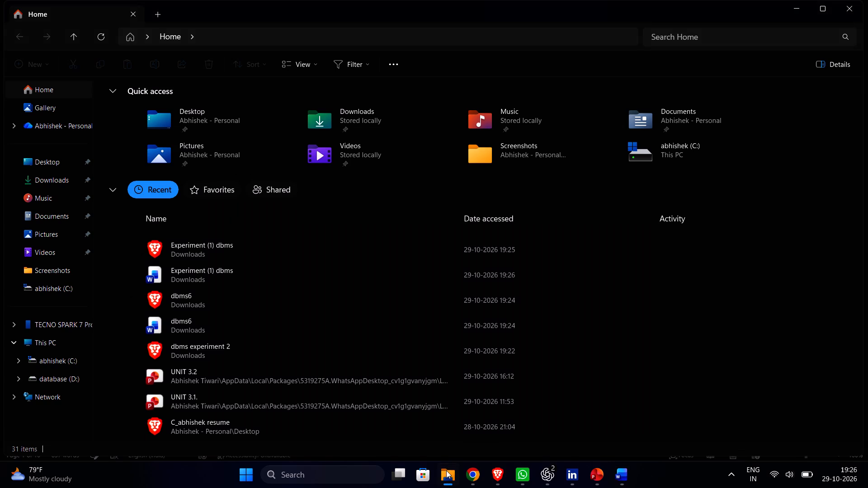
right_click(324, 353)
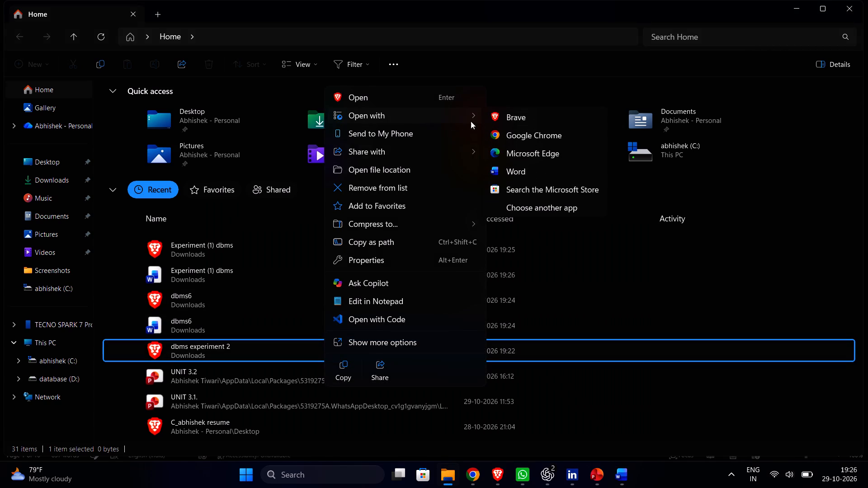
click(506, 174)
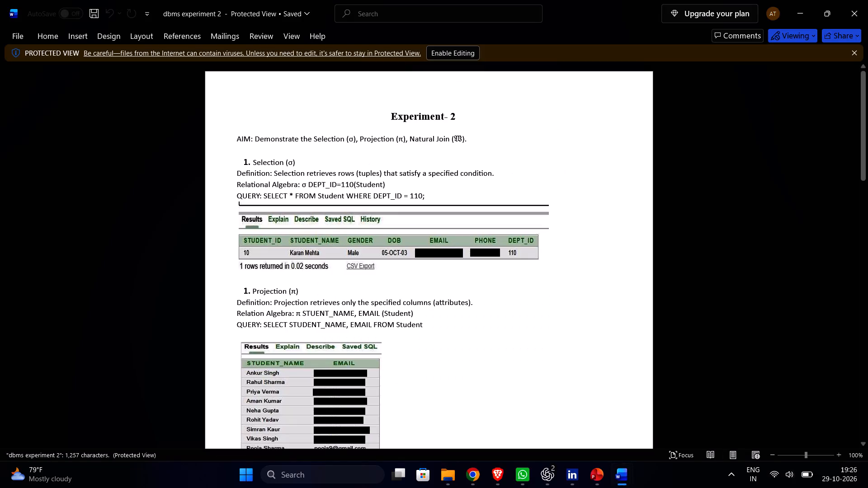
Enable editing for the "dbms experiment 2" document.
click(465, 50)
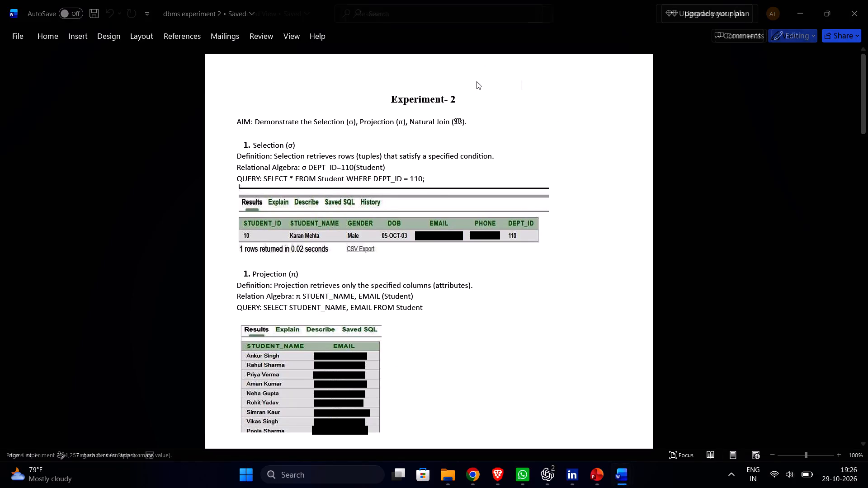
Examine the first two pages of "dbms experiment 2" for where the student name, UID and class appear.
scroll(403, 272, down, 3)
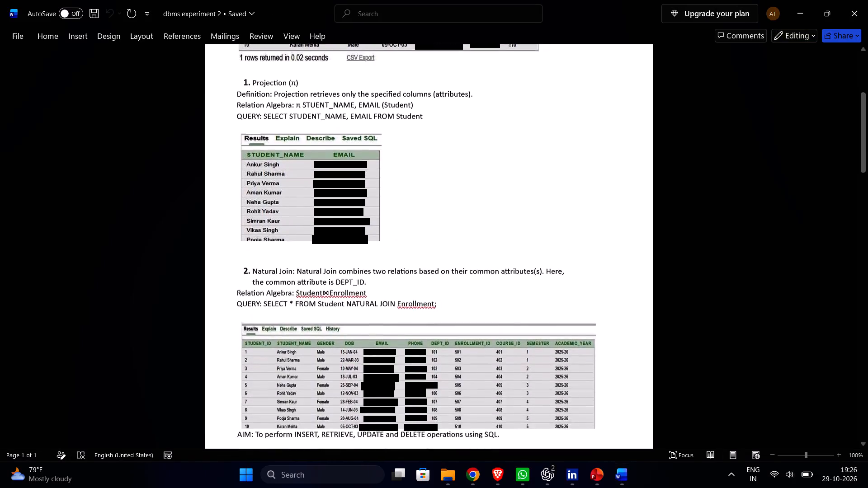
scroll(403, 272, down, 2)
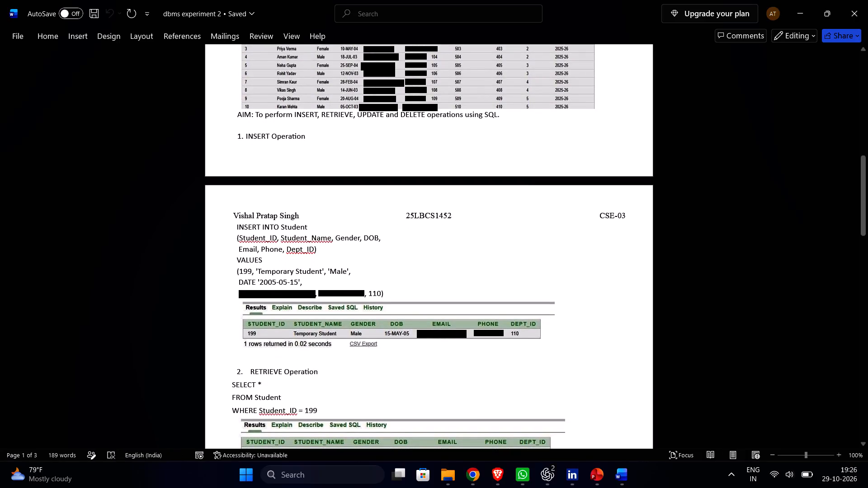
scroll(304, 218, up, 9)
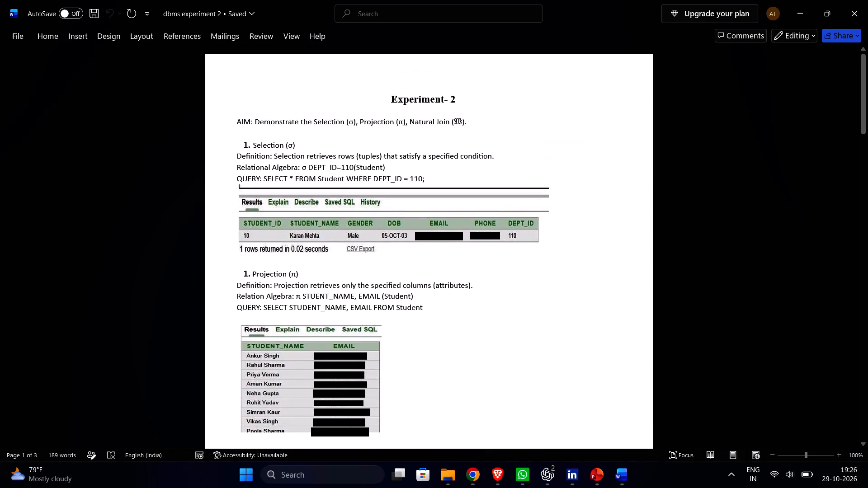
scroll(308, 273, down, 2)
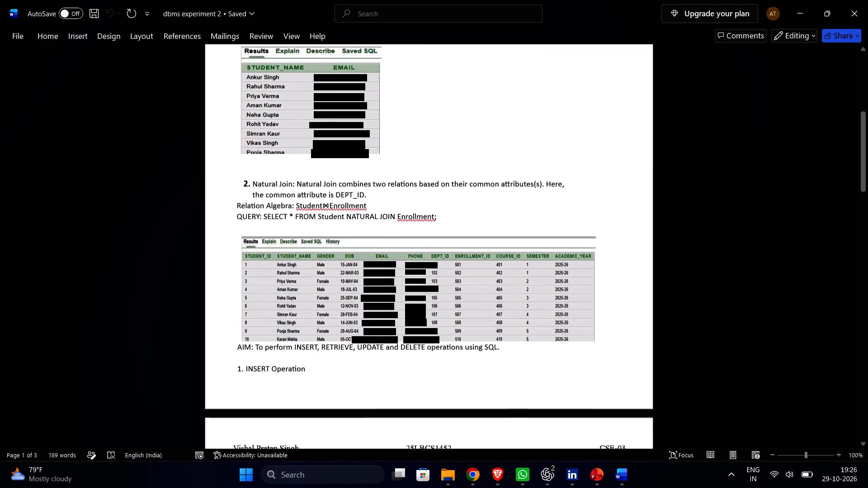
scroll(308, 273, down, 1)
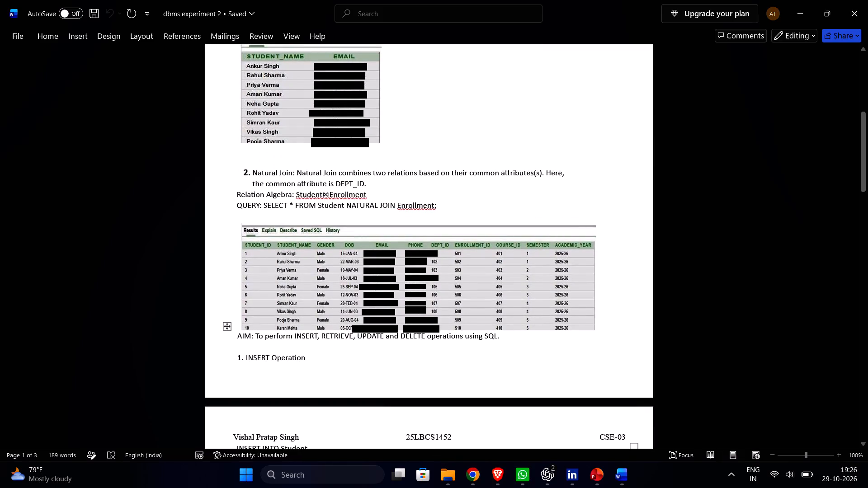
scroll(306, 367, down, 2)
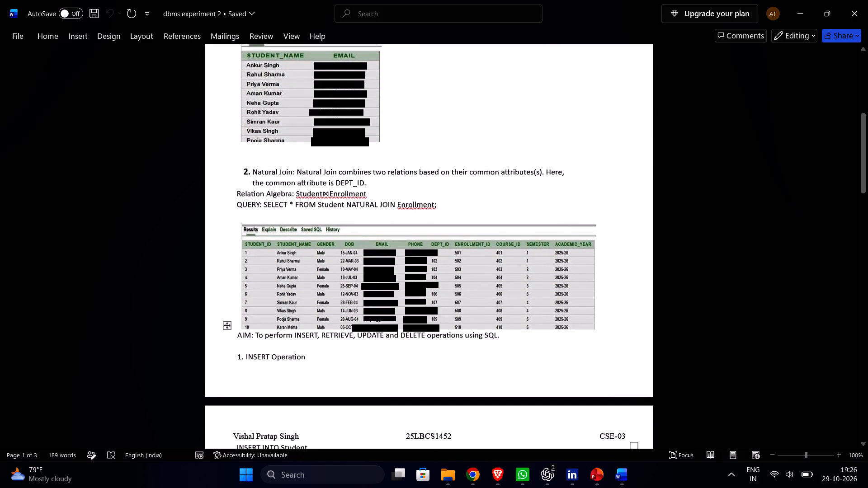
scroll(306, 367, down, 1)
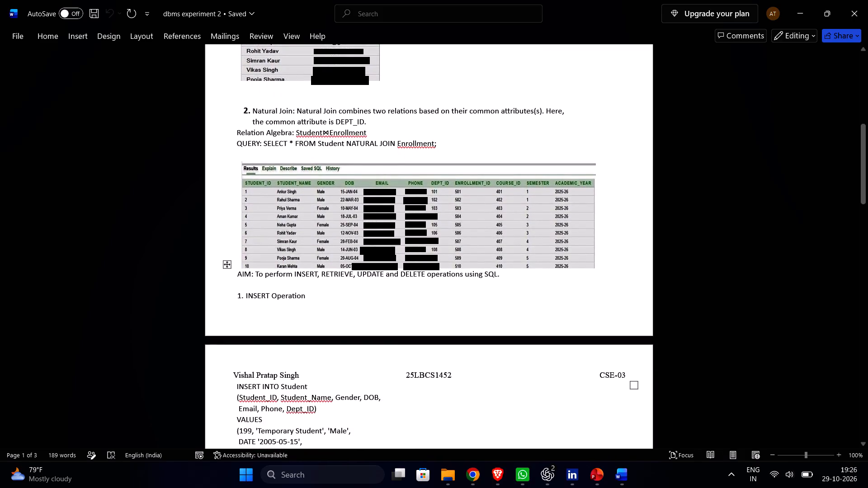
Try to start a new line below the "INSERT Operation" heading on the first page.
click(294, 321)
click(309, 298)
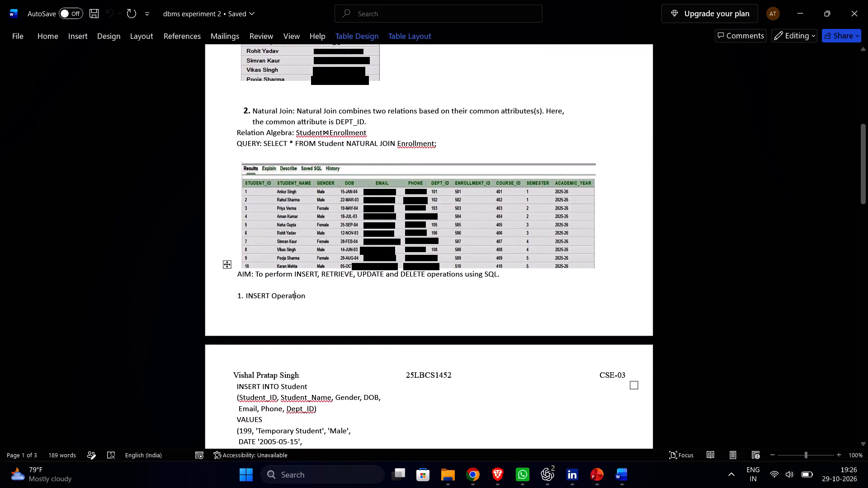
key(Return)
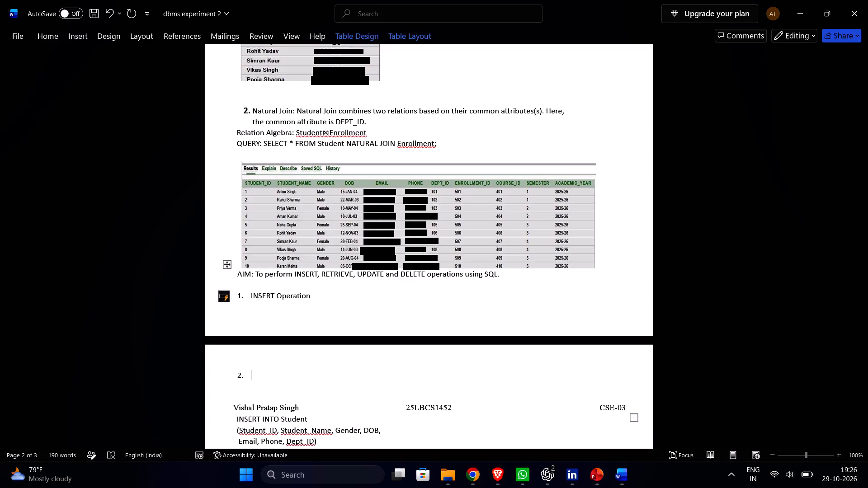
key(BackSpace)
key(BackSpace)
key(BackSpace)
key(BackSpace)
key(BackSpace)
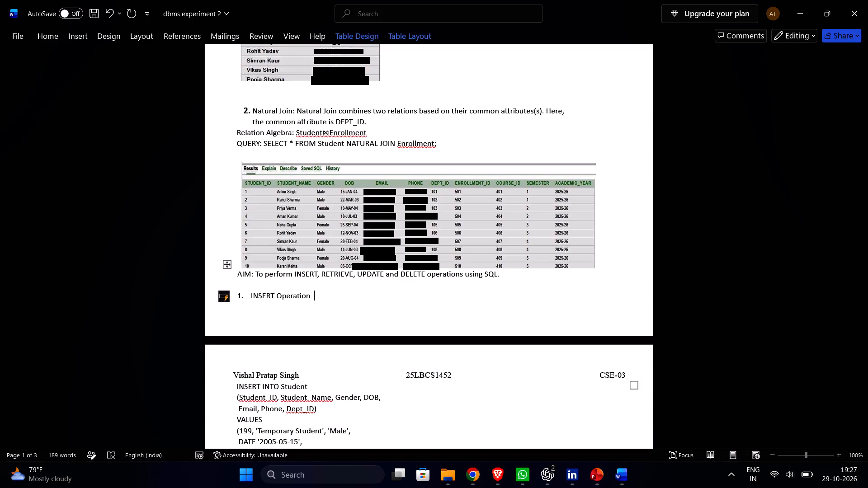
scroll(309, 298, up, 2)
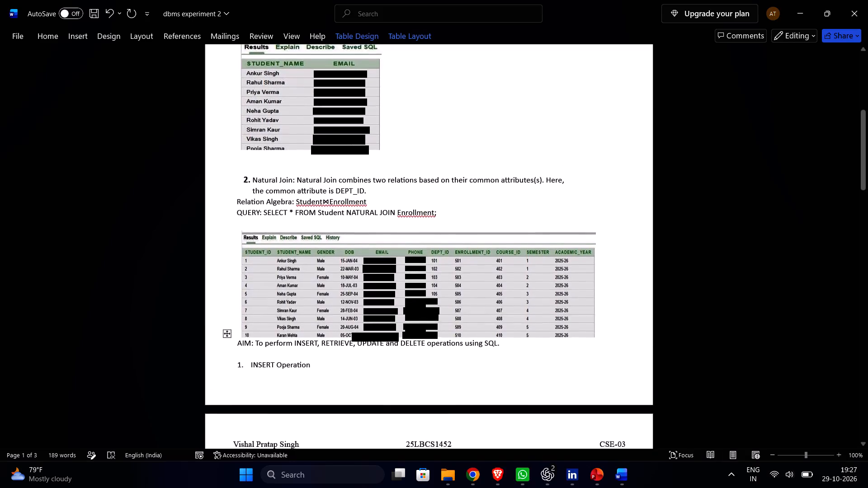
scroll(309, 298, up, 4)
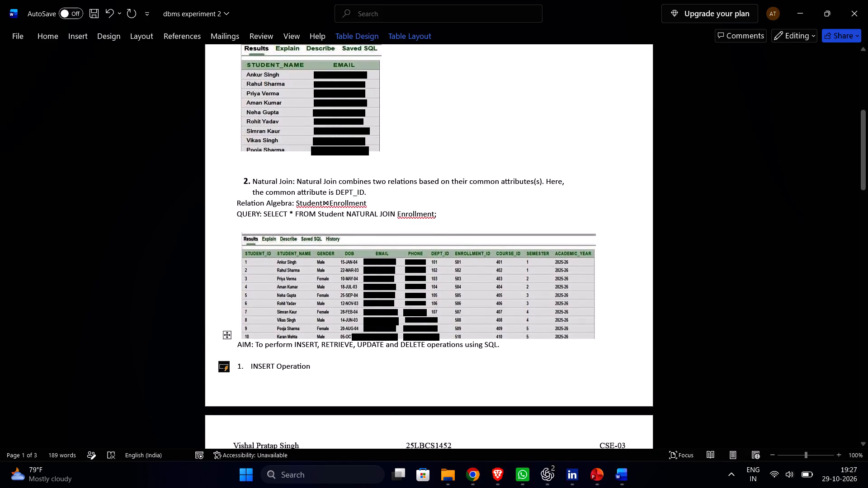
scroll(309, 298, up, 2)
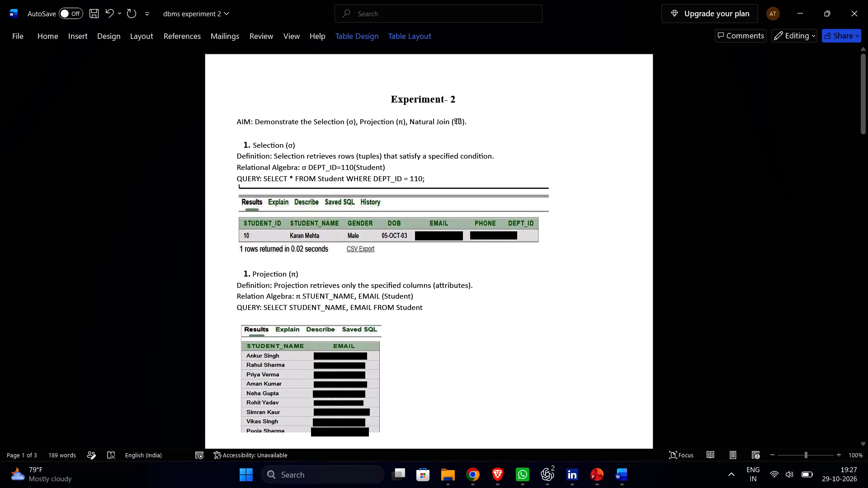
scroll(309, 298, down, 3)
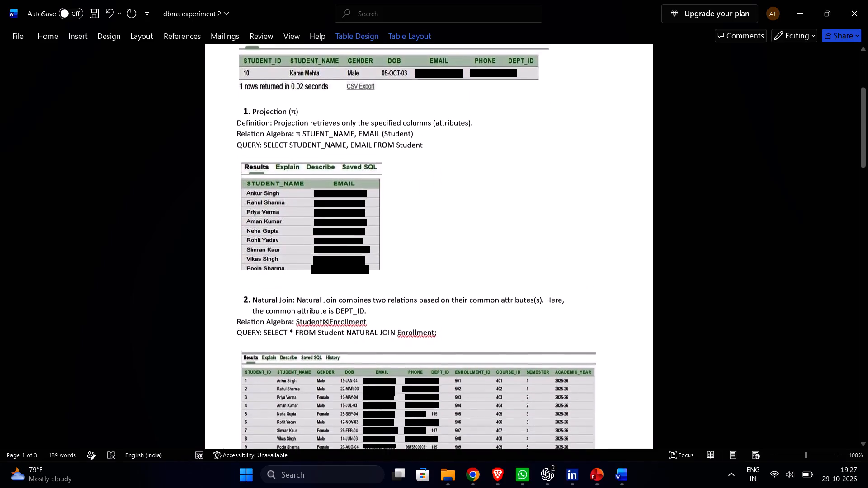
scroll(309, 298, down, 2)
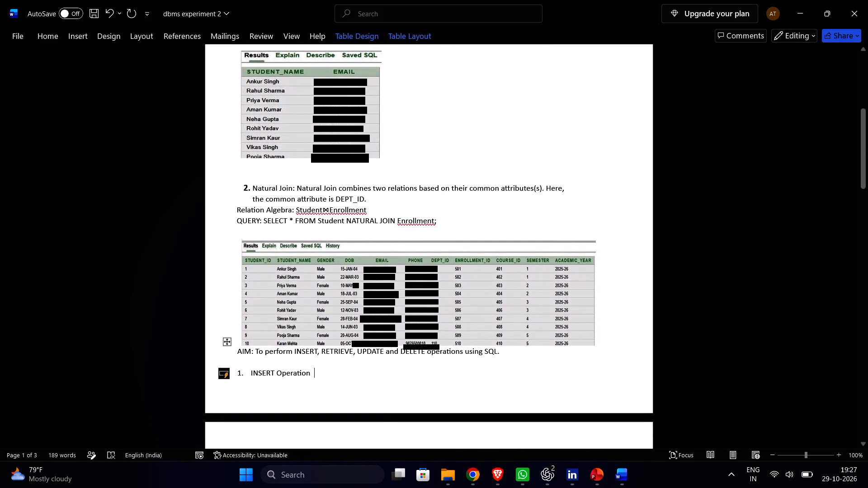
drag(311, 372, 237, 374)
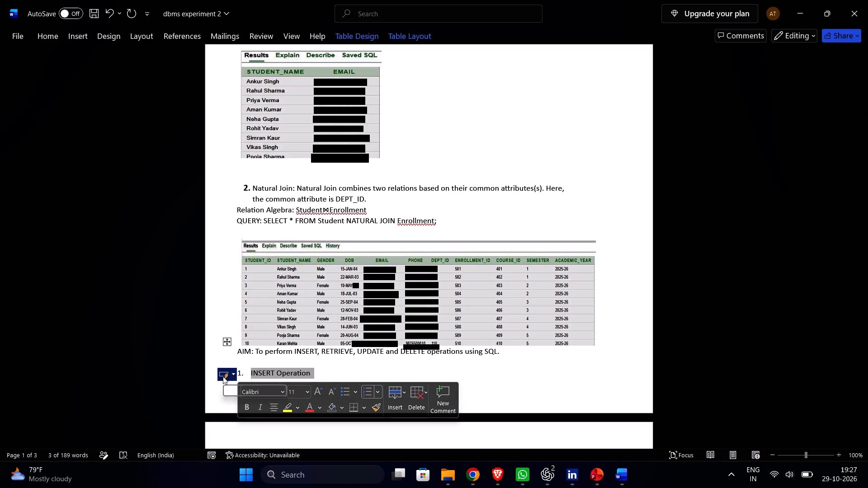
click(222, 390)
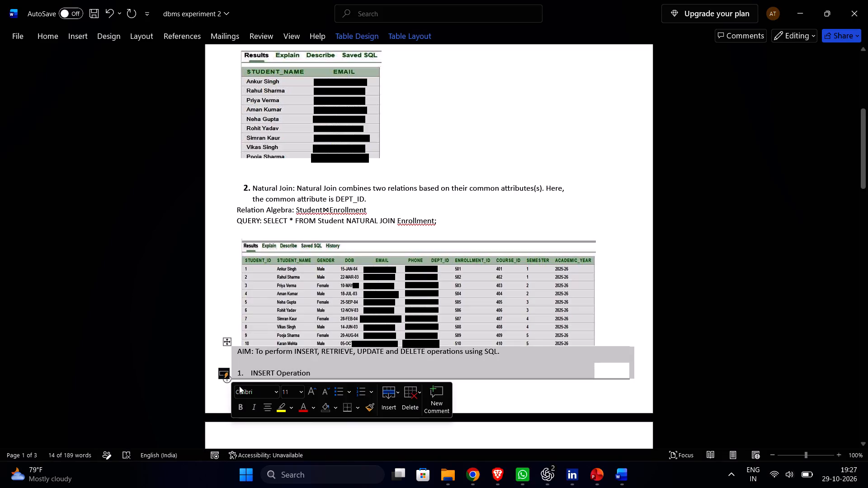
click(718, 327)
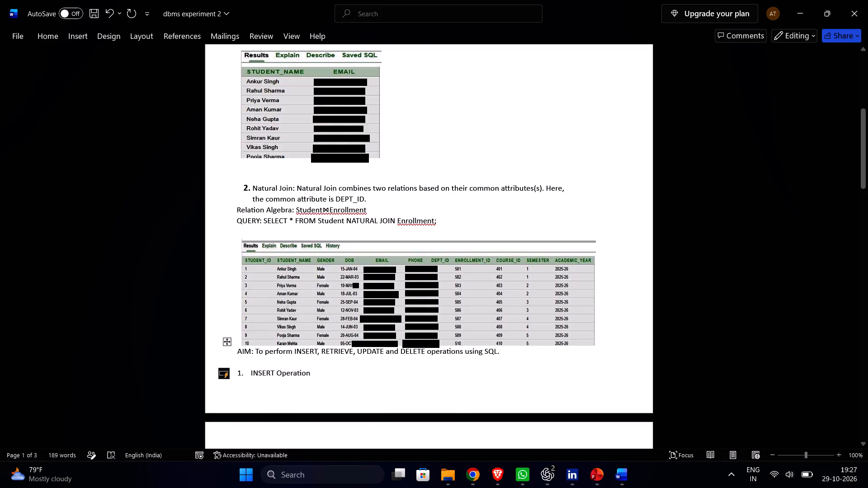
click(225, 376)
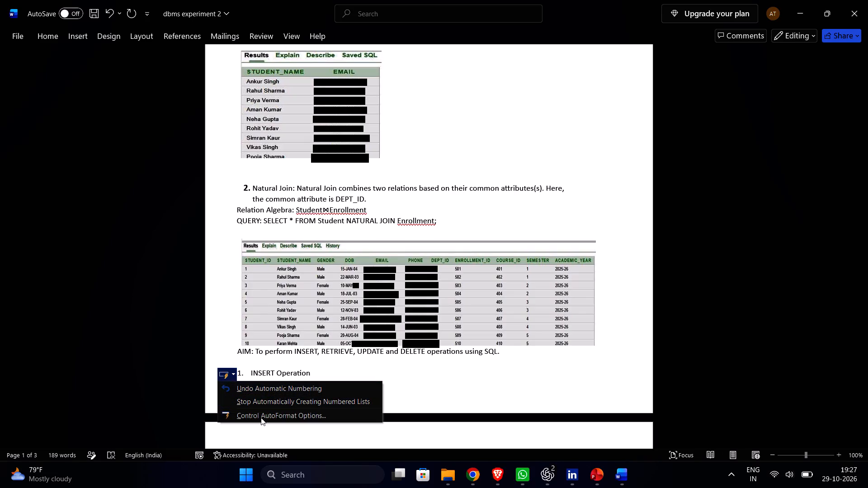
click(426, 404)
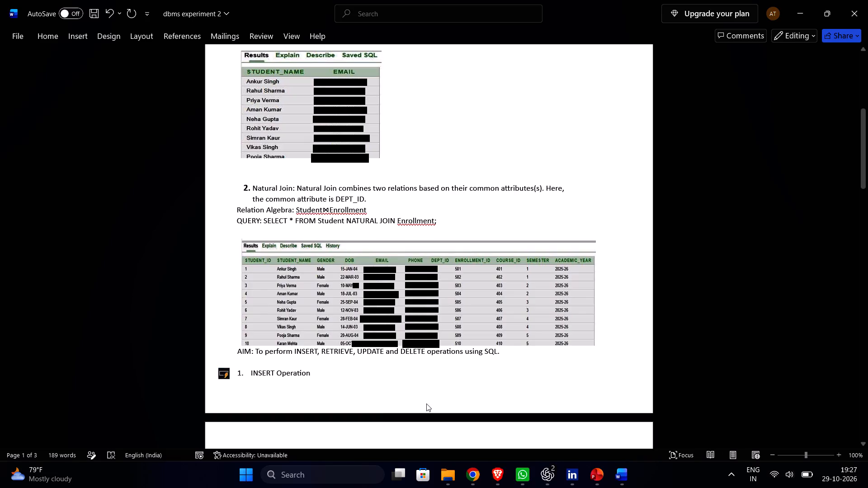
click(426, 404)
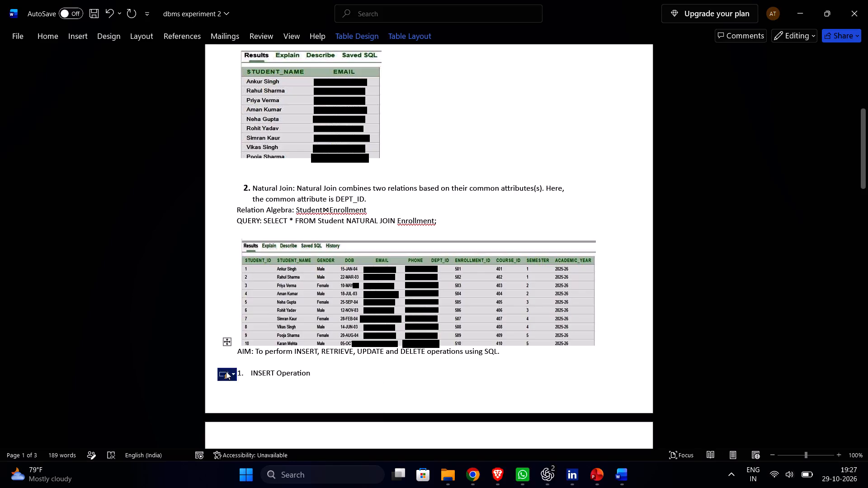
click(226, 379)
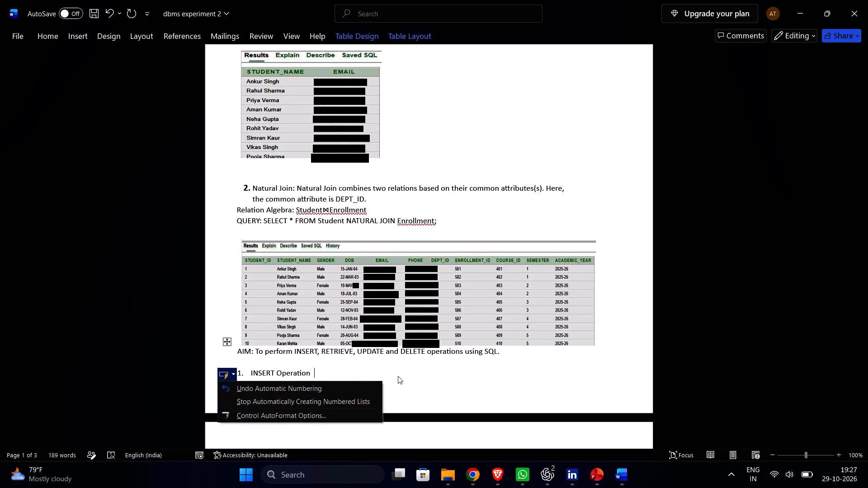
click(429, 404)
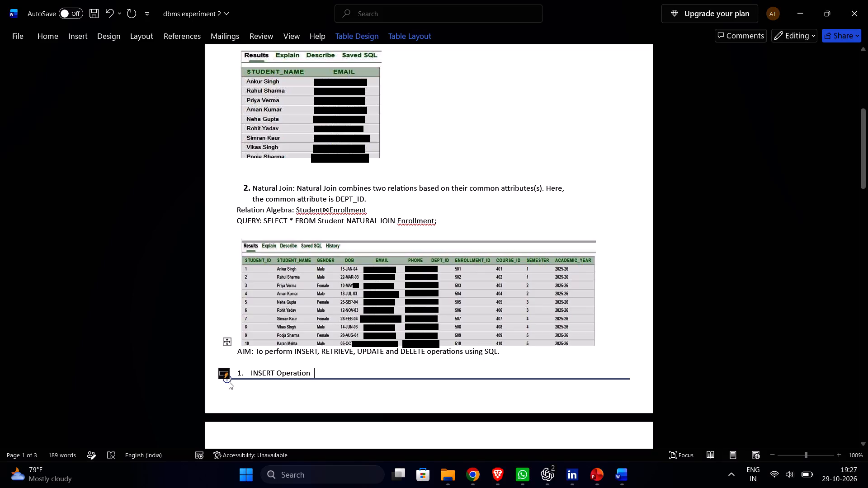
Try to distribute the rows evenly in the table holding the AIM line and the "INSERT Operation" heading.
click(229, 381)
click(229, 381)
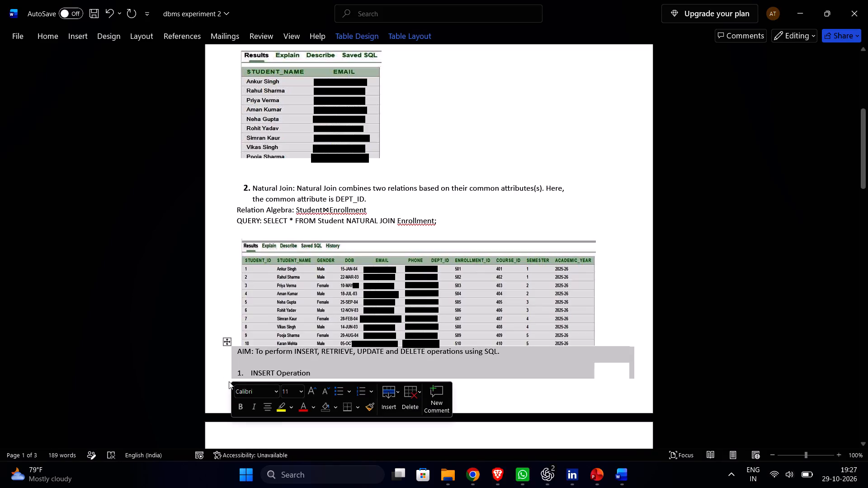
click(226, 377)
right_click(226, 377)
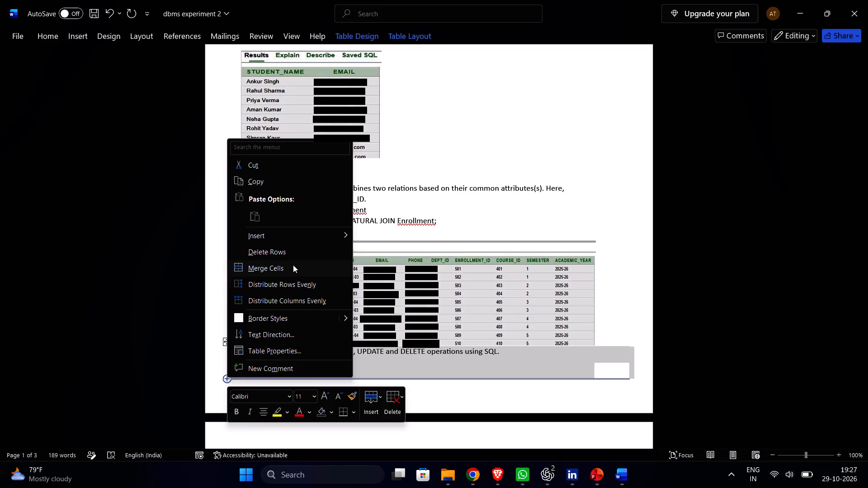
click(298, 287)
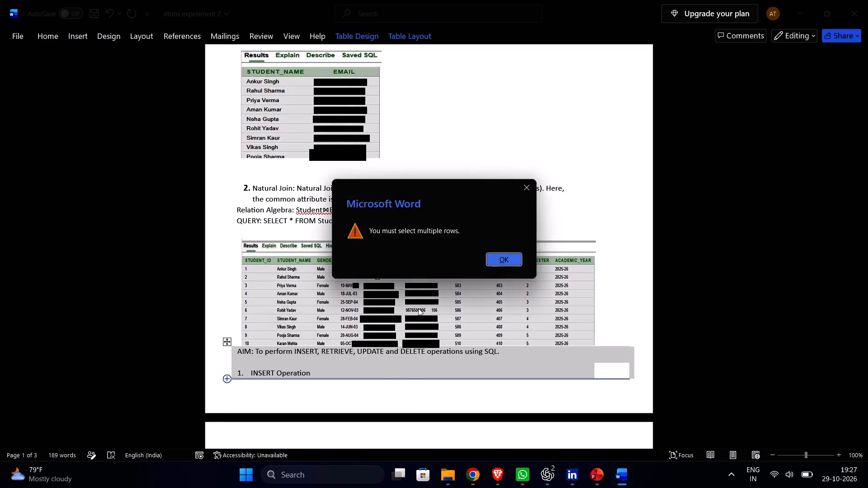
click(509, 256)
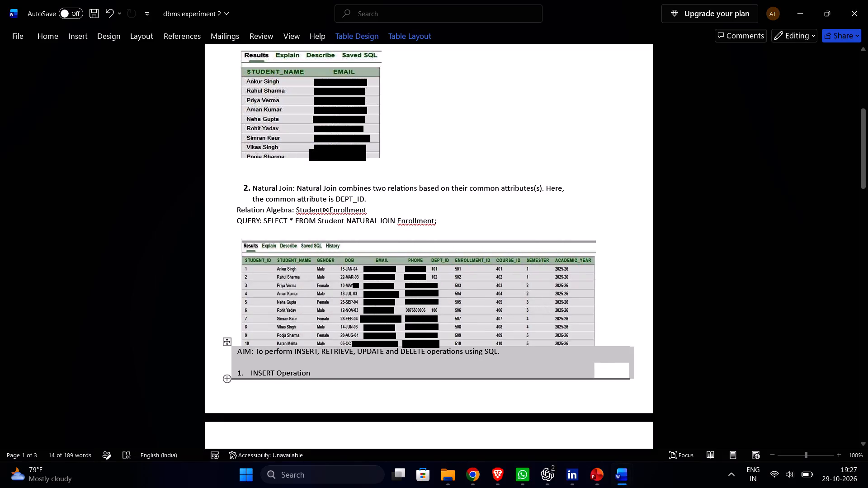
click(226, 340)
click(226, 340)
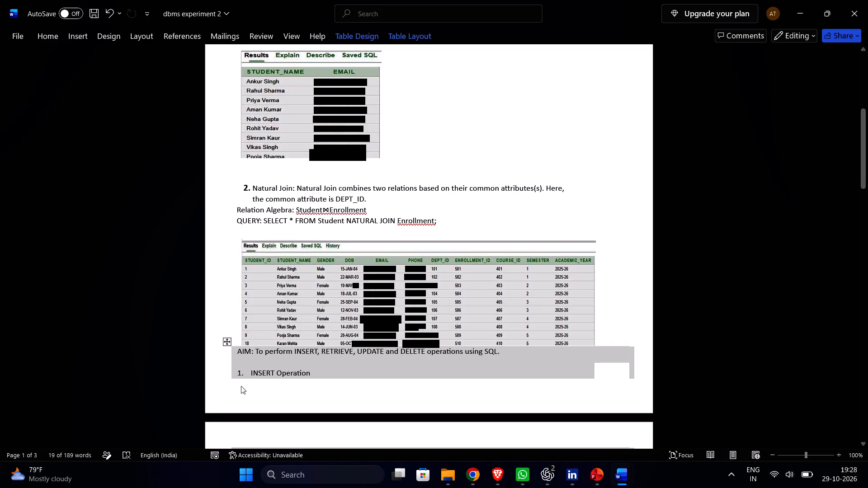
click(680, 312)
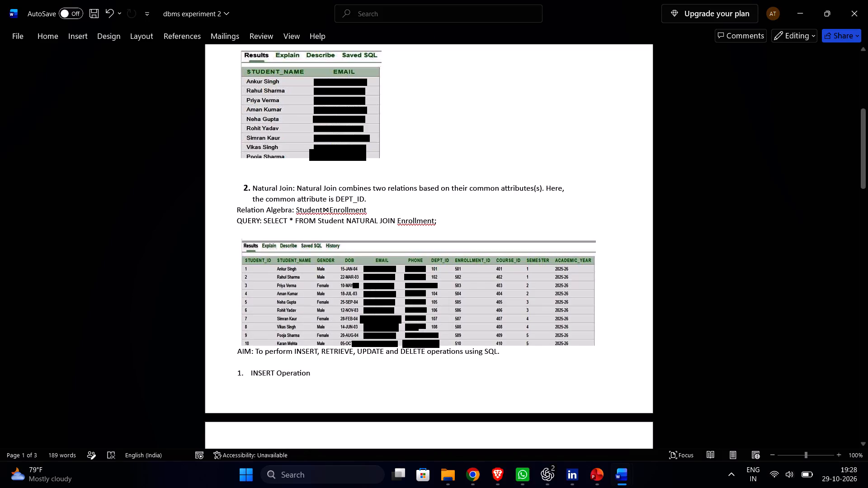
Open the page footer for editing and enter "NAME:" followed by the owner's name in capitals on a new line.
click(345, 400)
right_click(345, 400)
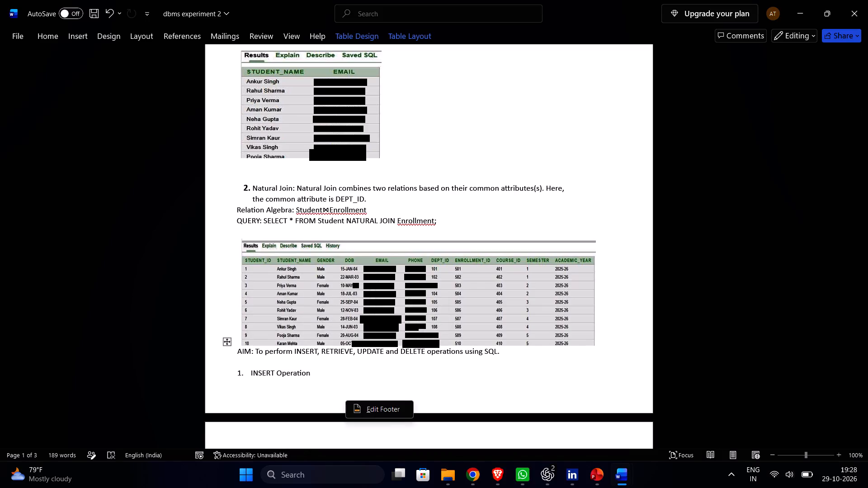
click(354, 405)
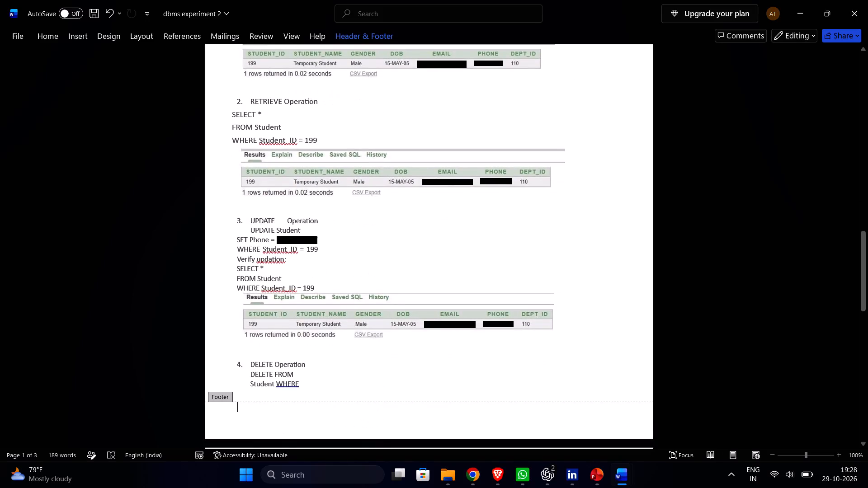
scroll(327, 402, down, 1)
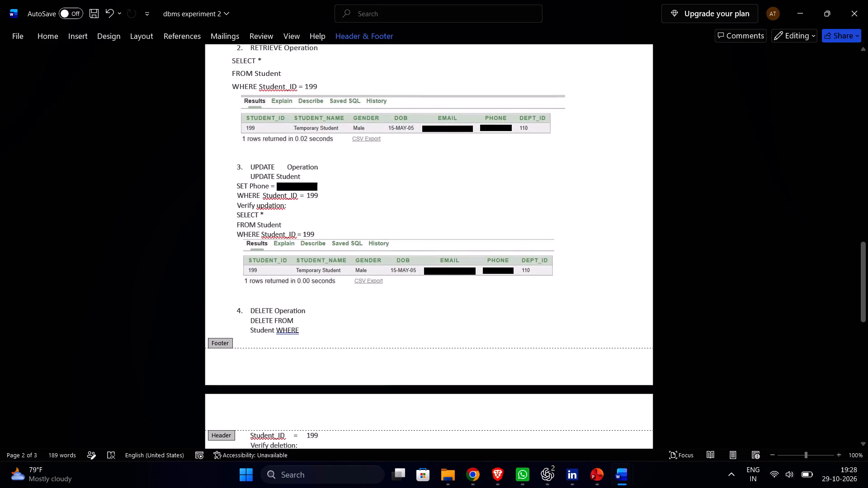
key(Return)
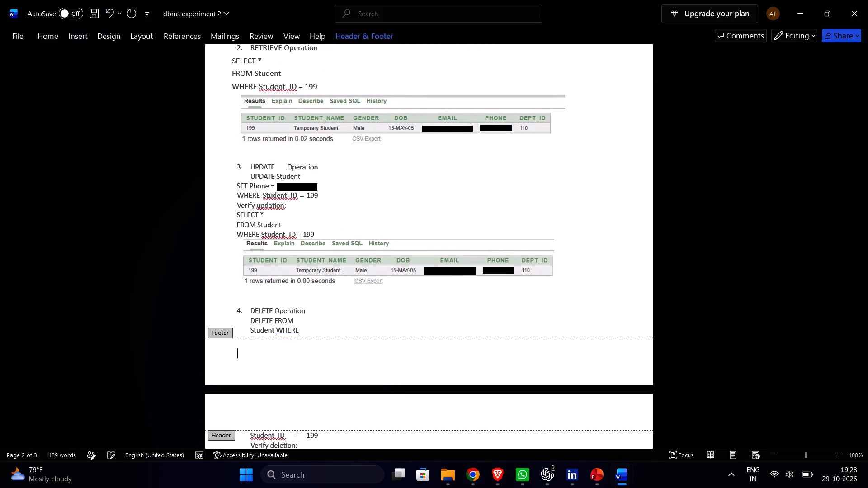
key(shift+n)
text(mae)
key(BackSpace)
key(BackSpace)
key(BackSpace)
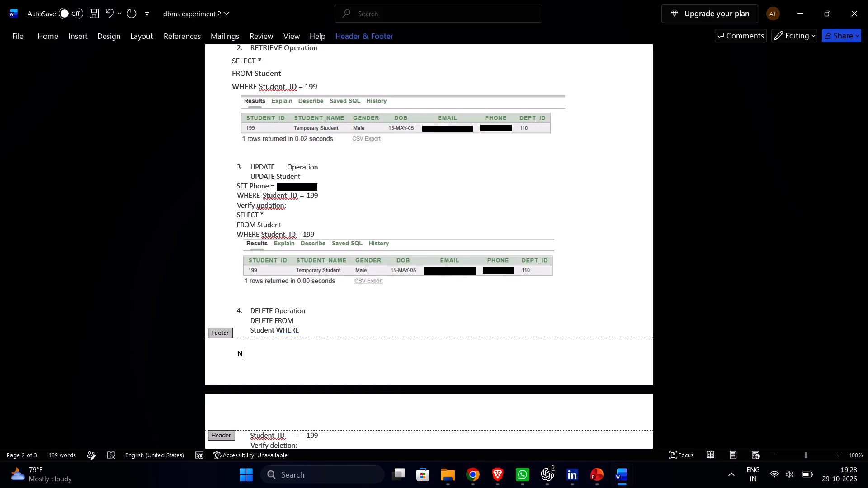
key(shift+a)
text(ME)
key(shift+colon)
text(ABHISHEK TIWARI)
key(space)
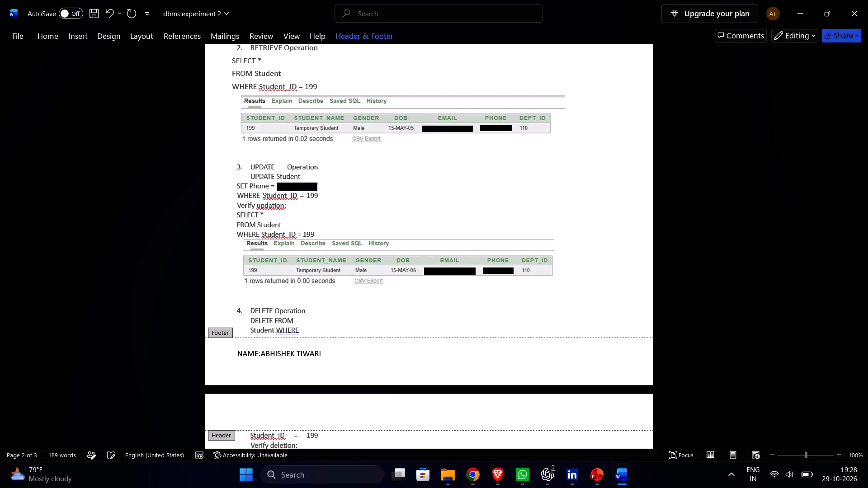
Add "SECTION -3(C)" after a wide gap on the same footer line as the name, keeping the C in plain parentheses.
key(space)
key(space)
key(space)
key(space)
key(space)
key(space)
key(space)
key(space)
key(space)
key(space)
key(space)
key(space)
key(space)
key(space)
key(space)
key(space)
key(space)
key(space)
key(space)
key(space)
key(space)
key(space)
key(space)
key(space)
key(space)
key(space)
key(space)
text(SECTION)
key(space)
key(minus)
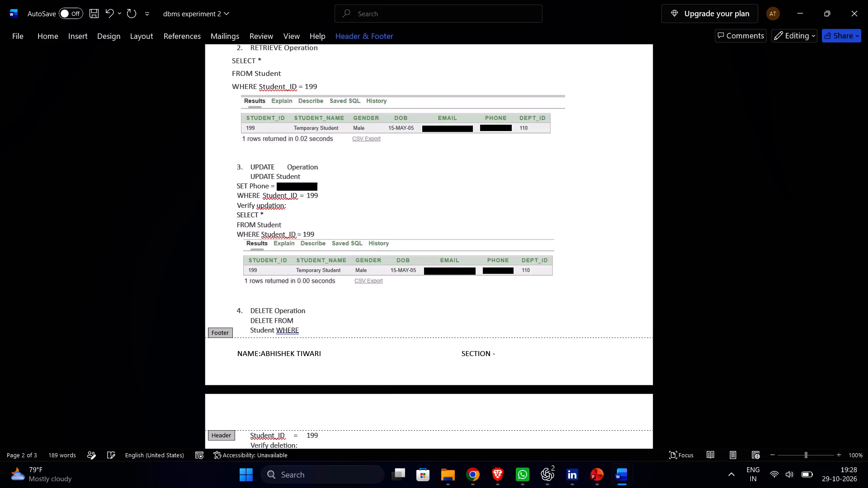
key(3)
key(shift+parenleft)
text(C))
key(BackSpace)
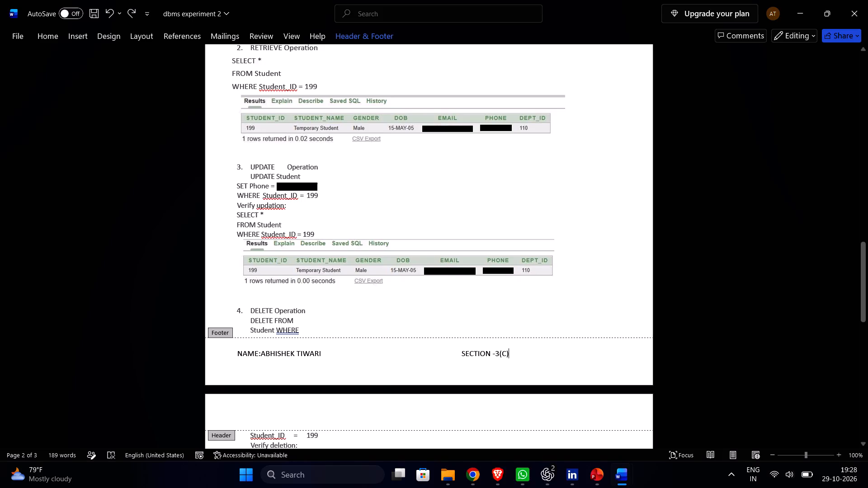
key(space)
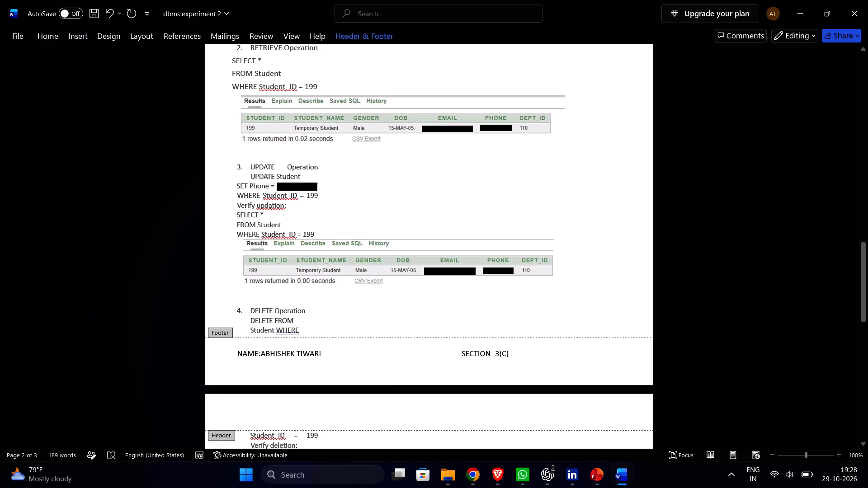
Widen the gap before "SECTION -3(C)" to move it closer to the page's right margin, and close the footer.
click(456, 354)
key(space)
key(space)
key(space)
key(space)
key(space)
key(space)
key(space)
key(space)
key(space)
key(space)
key(space)
key(space)
key(space)
key(space)
key(space)
key(space)
key(space)
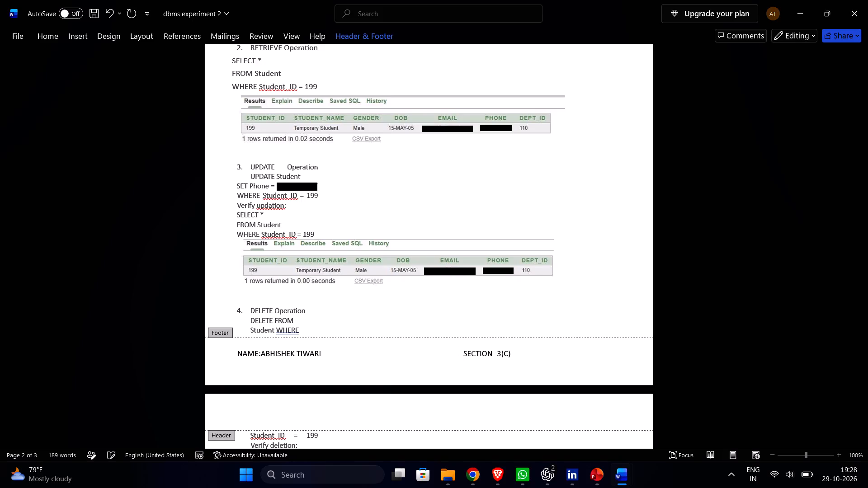
key(space)
key(space)
key(space)
key(space)
key(space)
key(space)
key(space)
key(space)
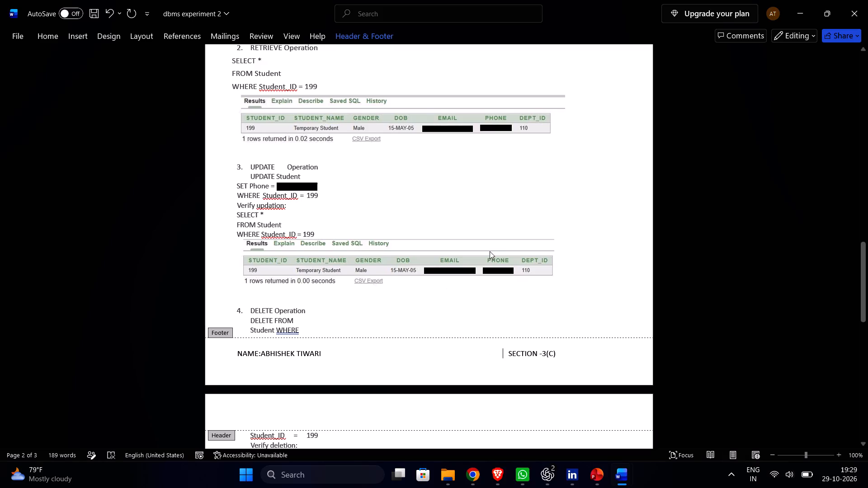
double_click(559, 216)
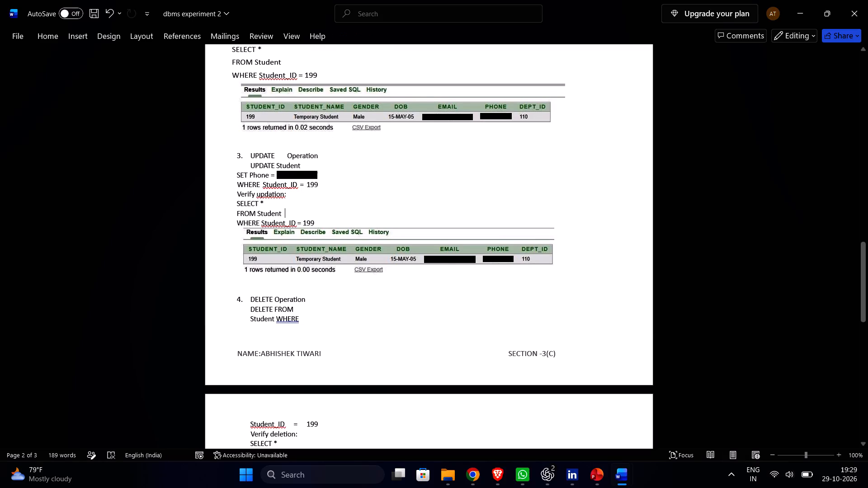
Delete the line with the original student's name, UID and class above "INSERT INTO Student" on the second page.
scroll(559, 216, up, 3)
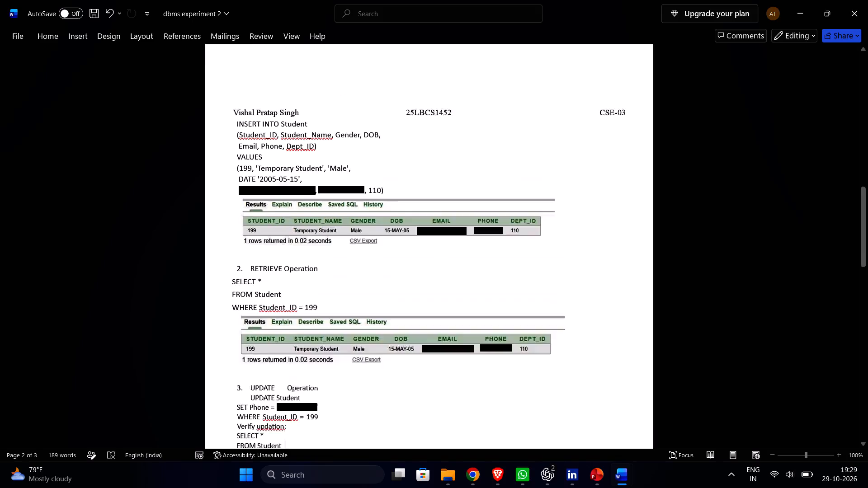
scroll(559, 216, up, 2)
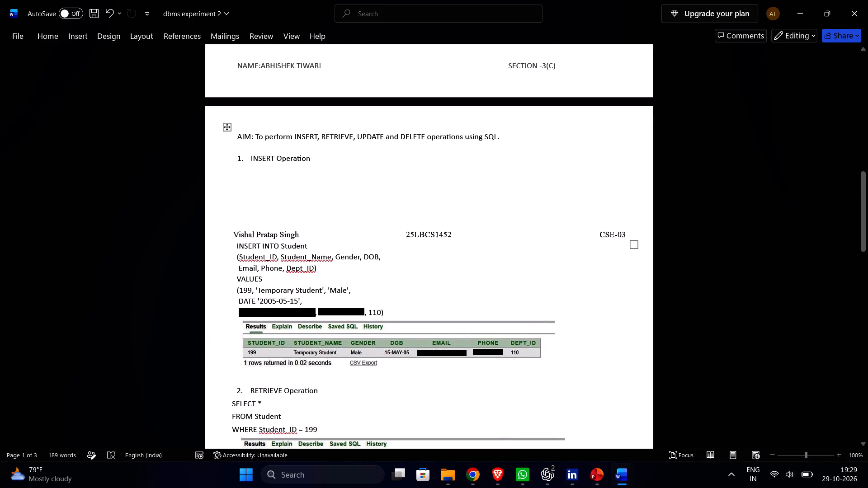
scroll(340, 201, up, 2)
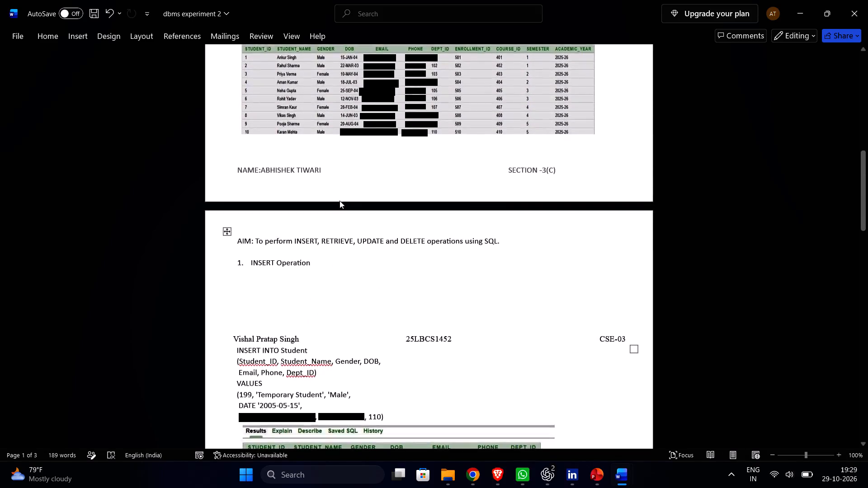
scroll(340, 201, up, 1)
scroll(340, 201, down, 1)
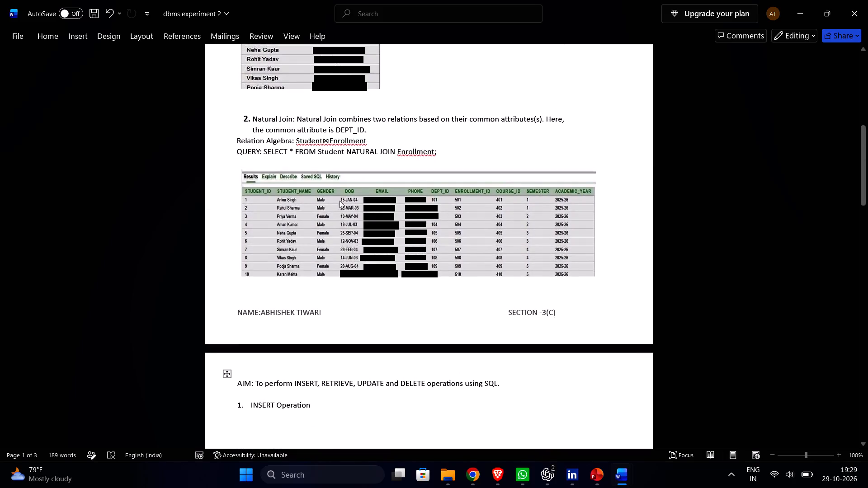
scroll(340, 201, down, 1)
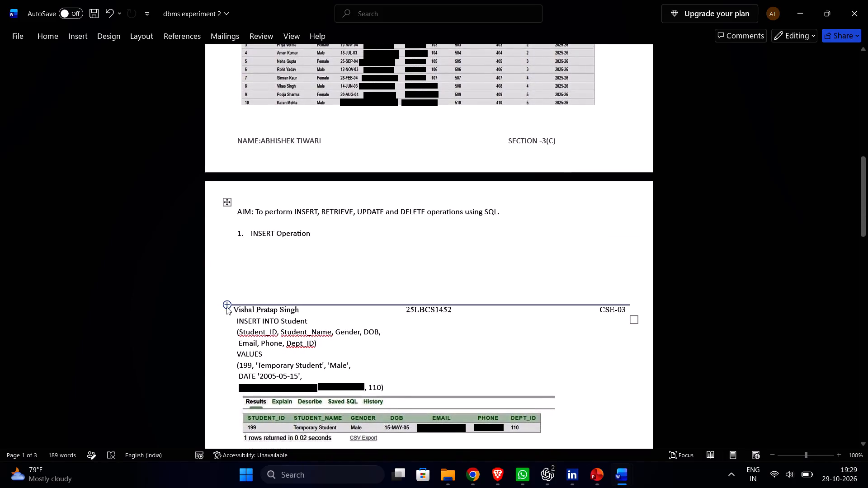
drag(237, 308, 315, 302)
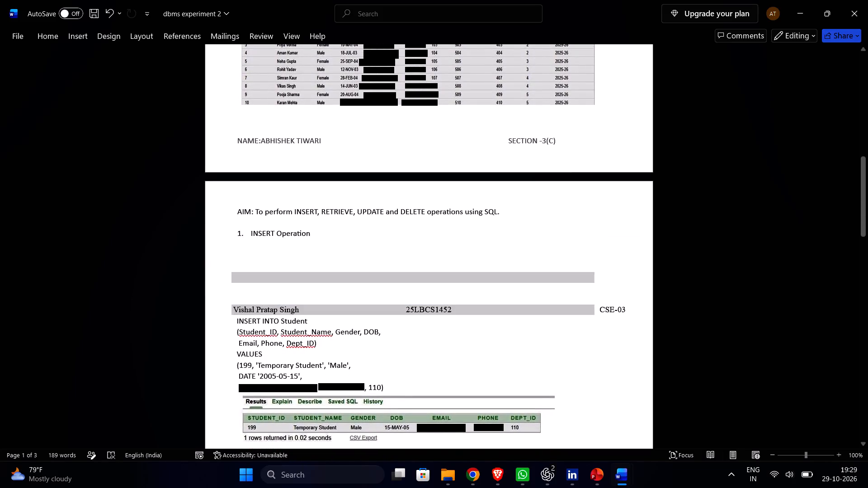
drag(315, 302, 643, 321)
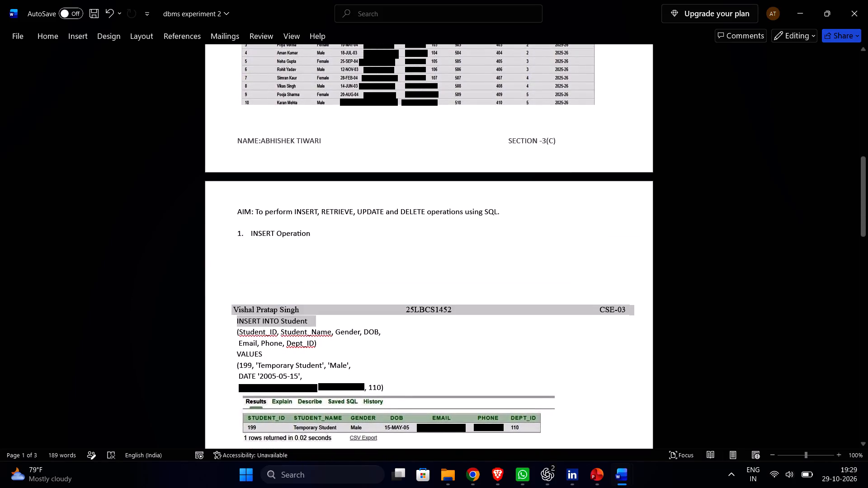
drag(643, 321, 632, 312)
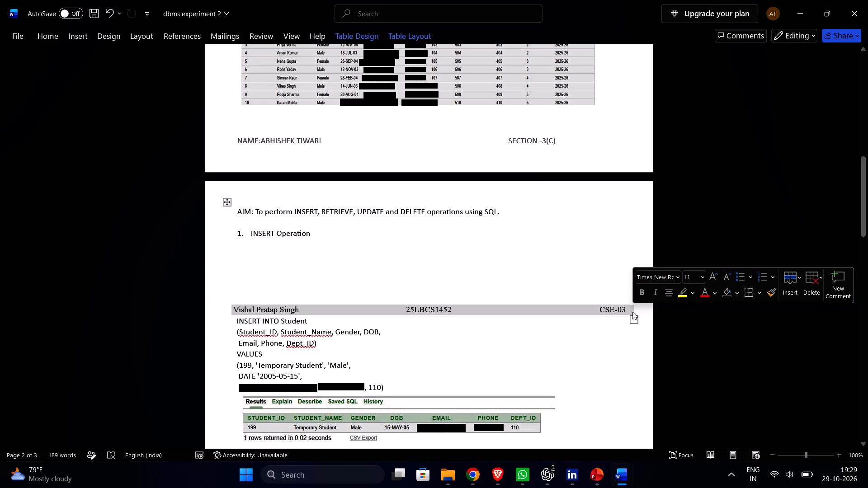
key(BackSpace)
key(BackSpace)
key(BackSpace)
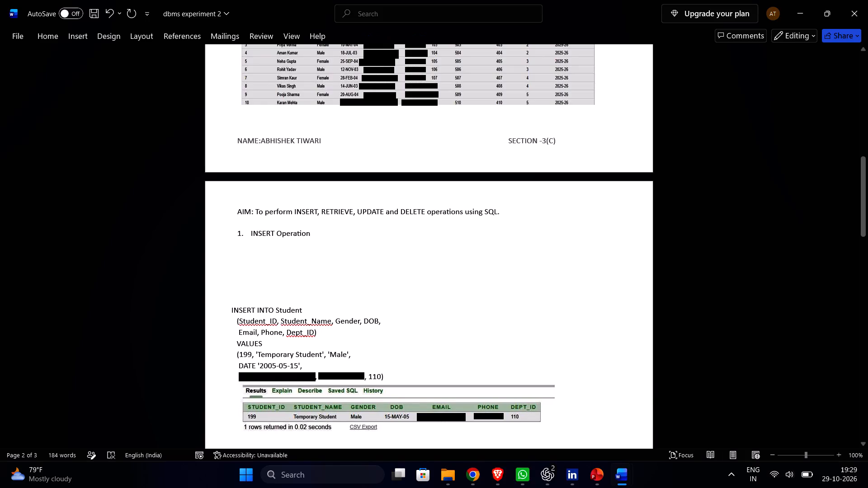
Indent the "INSERT INTO Student" line by five spaces to bring it near the alignment of the lines below.
key(space)
key(space)
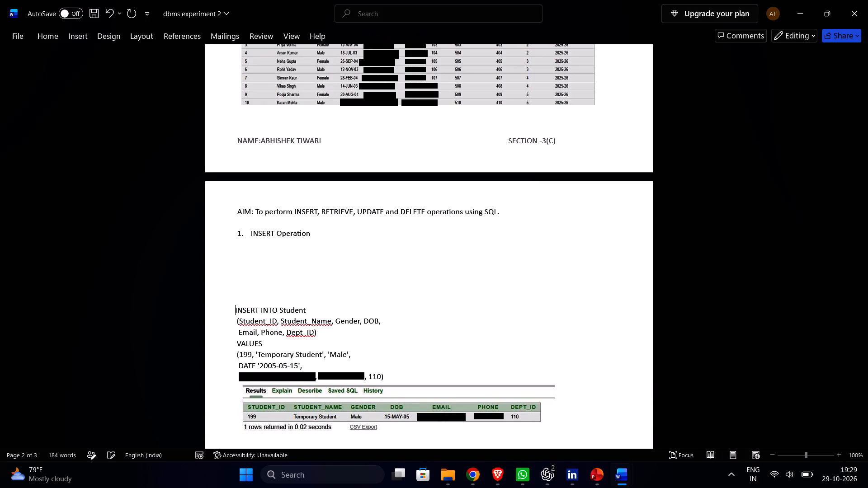
key(space)
key(space)
key(space)
click(642, 297)
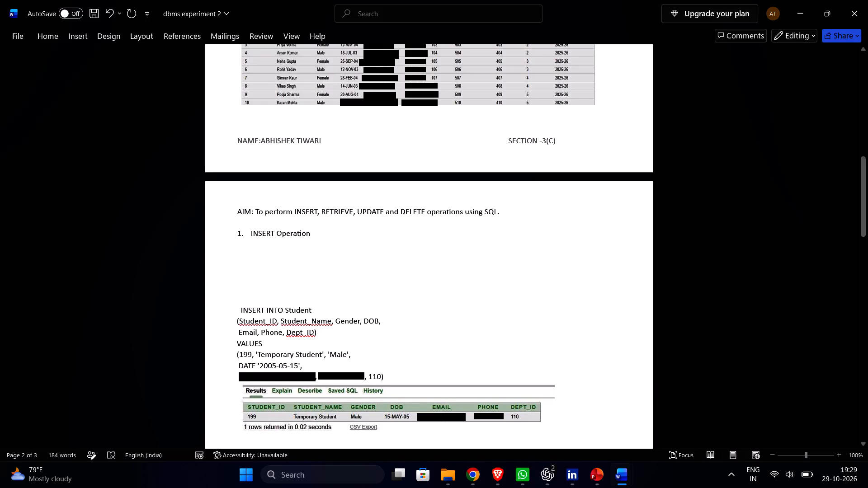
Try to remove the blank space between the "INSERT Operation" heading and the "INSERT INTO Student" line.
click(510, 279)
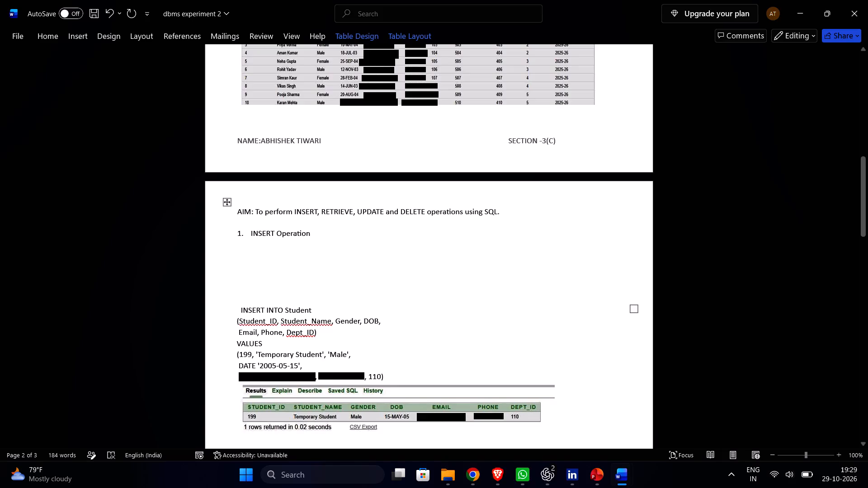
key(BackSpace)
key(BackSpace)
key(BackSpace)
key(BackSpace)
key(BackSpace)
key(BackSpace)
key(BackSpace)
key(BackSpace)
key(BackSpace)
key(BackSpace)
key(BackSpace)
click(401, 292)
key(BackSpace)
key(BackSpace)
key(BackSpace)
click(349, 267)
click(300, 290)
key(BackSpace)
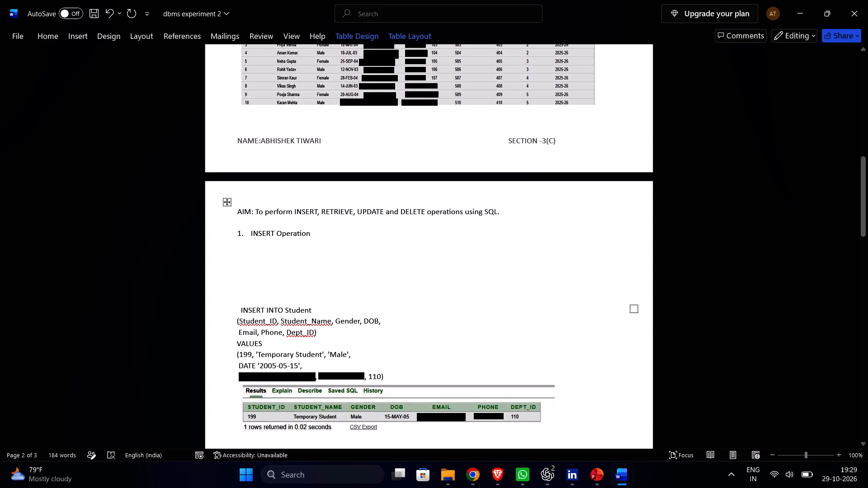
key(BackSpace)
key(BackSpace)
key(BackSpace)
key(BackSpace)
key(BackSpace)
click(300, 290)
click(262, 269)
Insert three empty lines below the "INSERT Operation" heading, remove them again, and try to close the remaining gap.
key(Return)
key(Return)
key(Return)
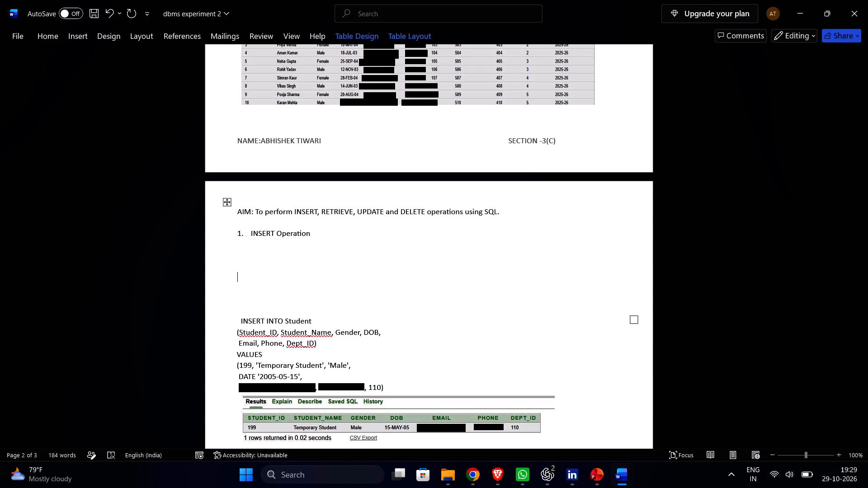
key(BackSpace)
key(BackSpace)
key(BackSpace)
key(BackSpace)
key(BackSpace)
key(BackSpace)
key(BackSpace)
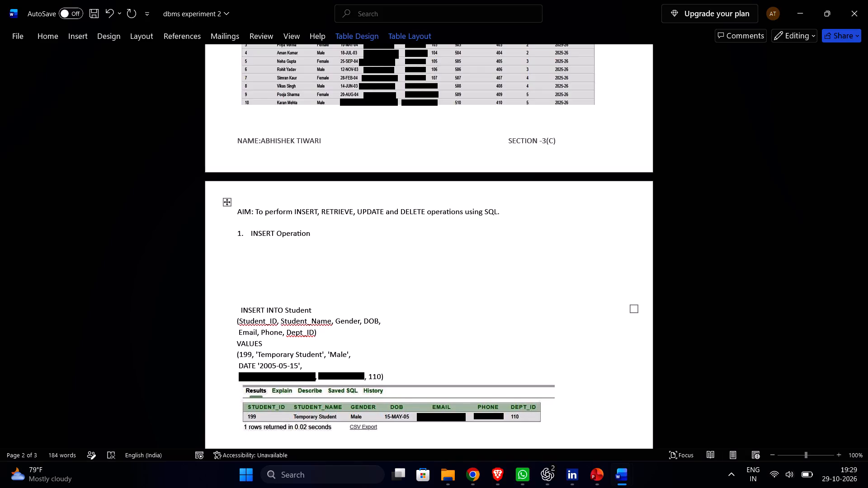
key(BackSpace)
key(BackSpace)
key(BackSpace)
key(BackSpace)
Delete the whole table holding the AIM line and the "INSERT Operation" heading on the second page.
click(276, 119)
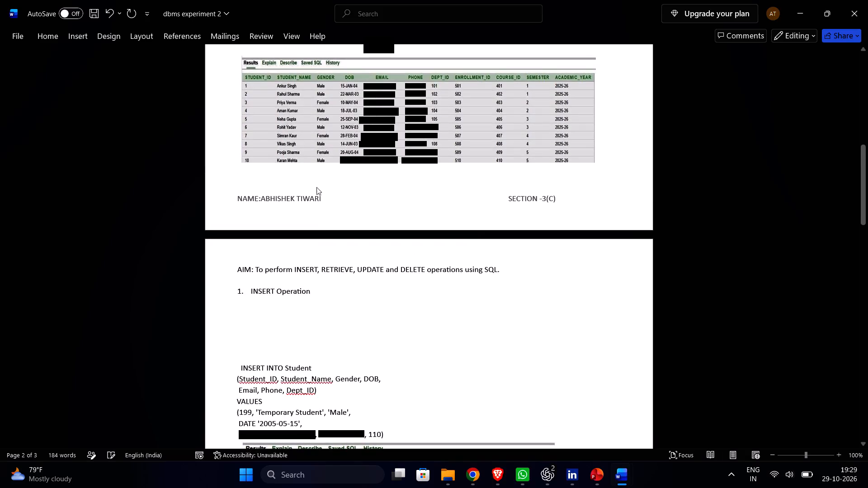
click(225, 259)
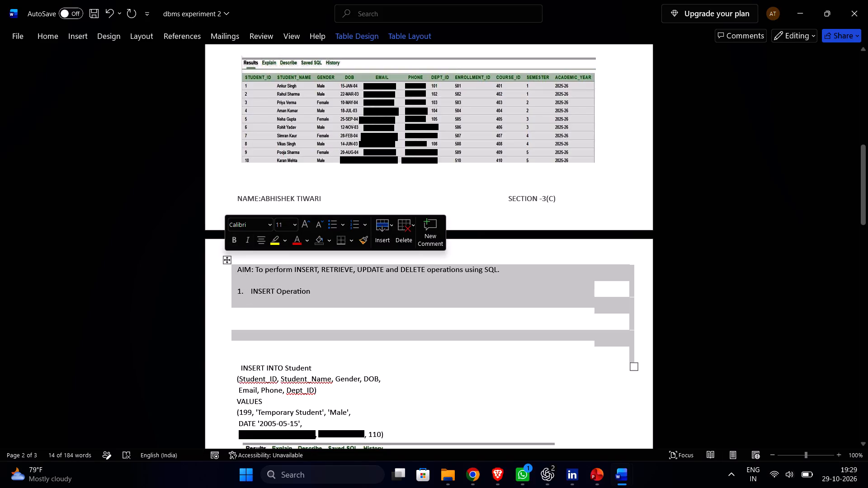
key(BackSpace)
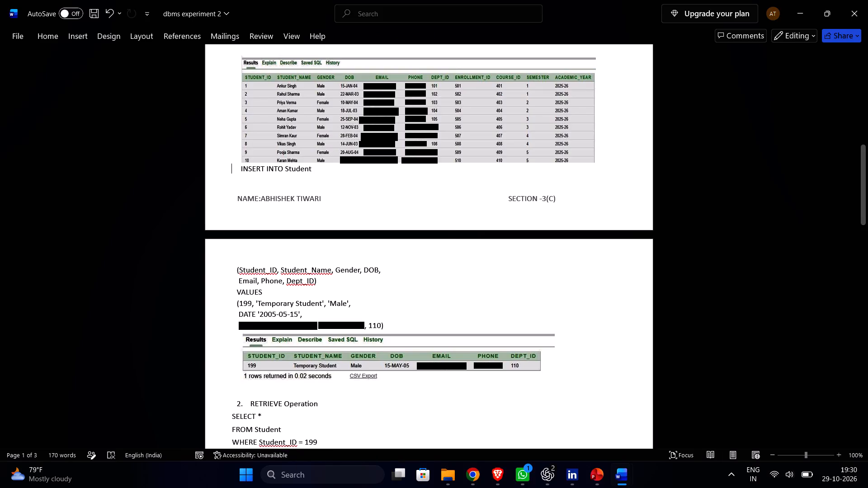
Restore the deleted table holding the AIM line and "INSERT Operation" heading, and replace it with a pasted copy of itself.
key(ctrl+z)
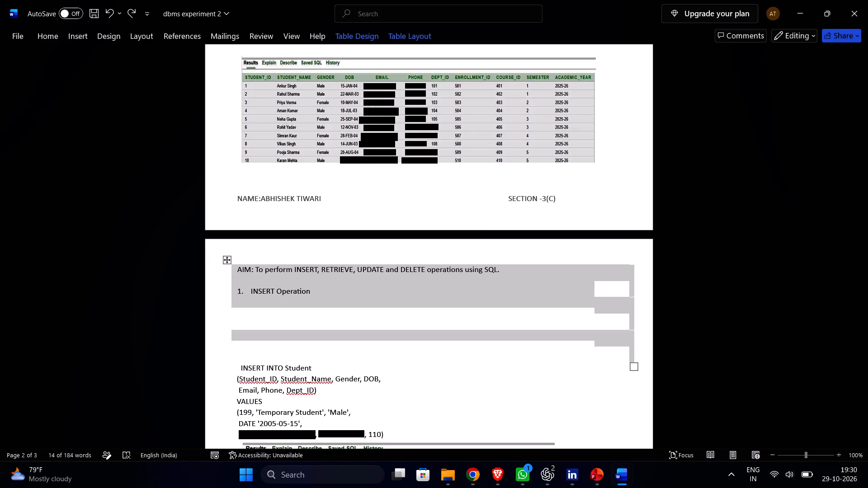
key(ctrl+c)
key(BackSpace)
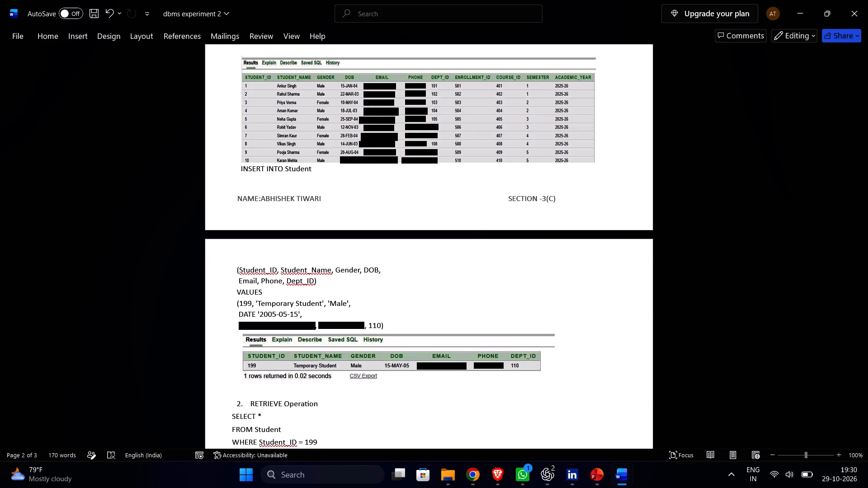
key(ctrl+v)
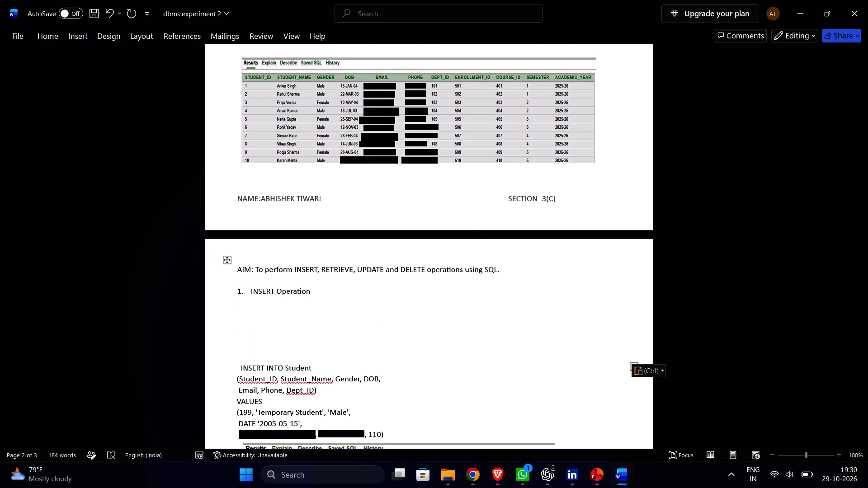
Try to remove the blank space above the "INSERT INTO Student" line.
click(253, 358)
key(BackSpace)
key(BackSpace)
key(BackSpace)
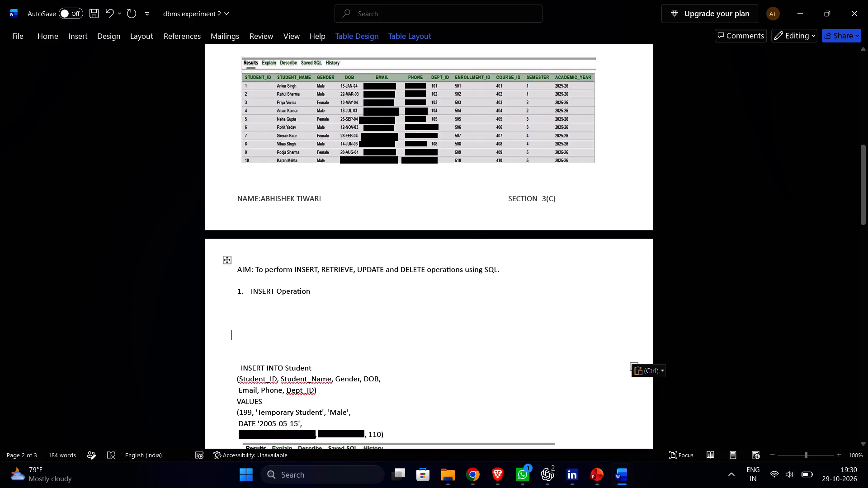
Delete the empty table cells selected below the "INSERT Operation" heading, shifting the remaining cells left.
click(253, 358)
drag(253, 358, 245, 286)
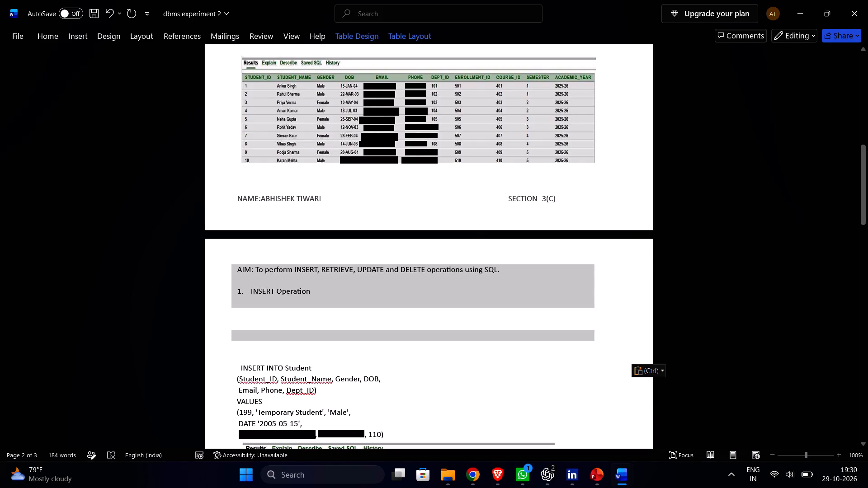
drag(245, 286, 264, 318)
key(BackSpace)
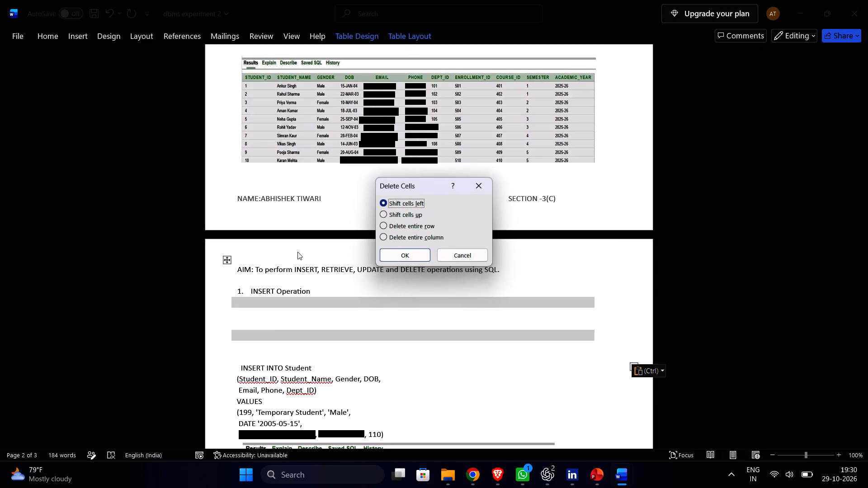
click(411, 252)
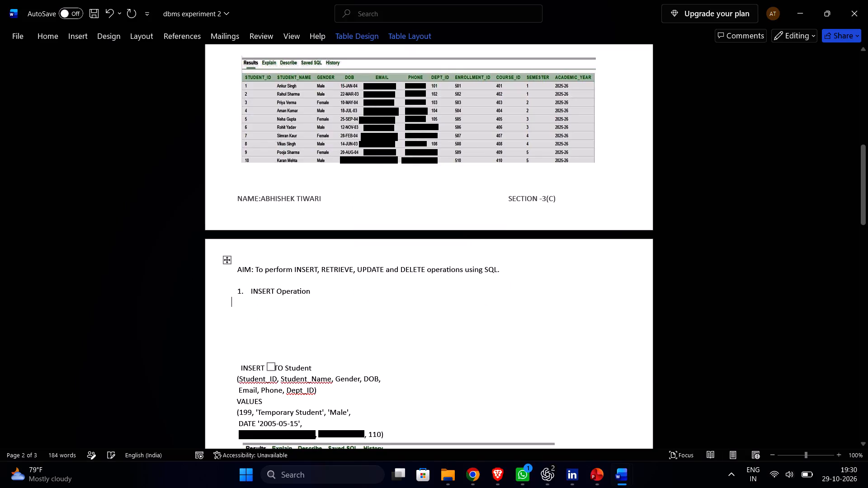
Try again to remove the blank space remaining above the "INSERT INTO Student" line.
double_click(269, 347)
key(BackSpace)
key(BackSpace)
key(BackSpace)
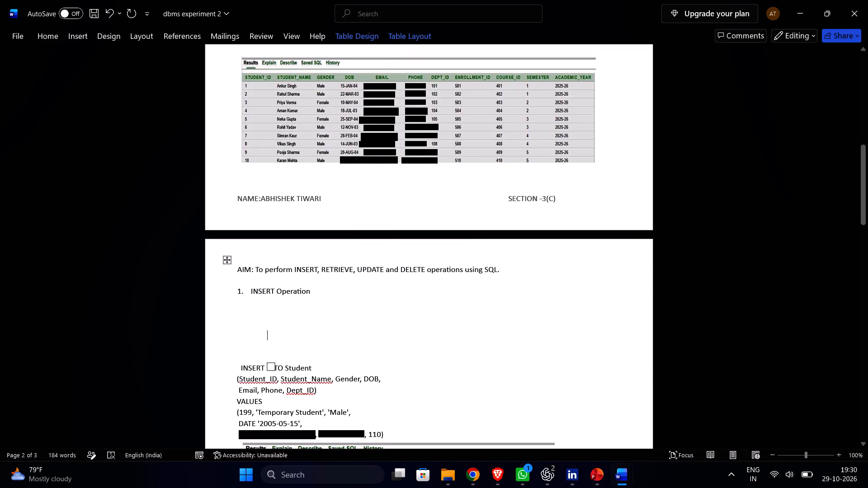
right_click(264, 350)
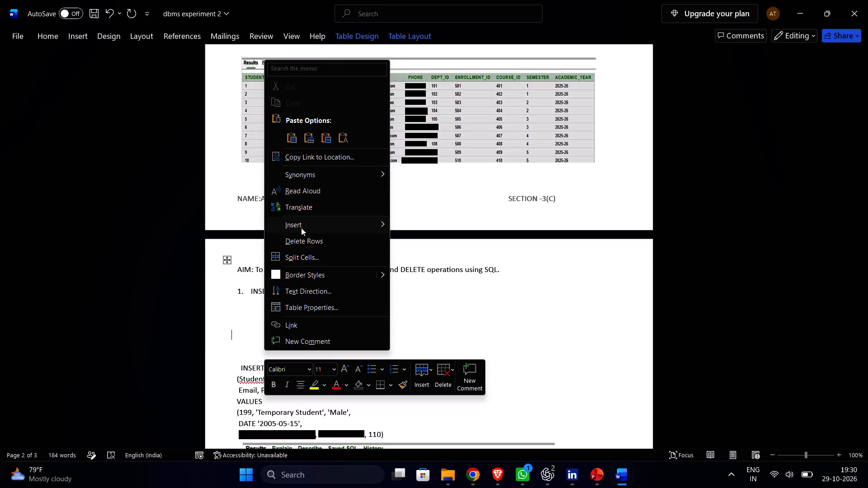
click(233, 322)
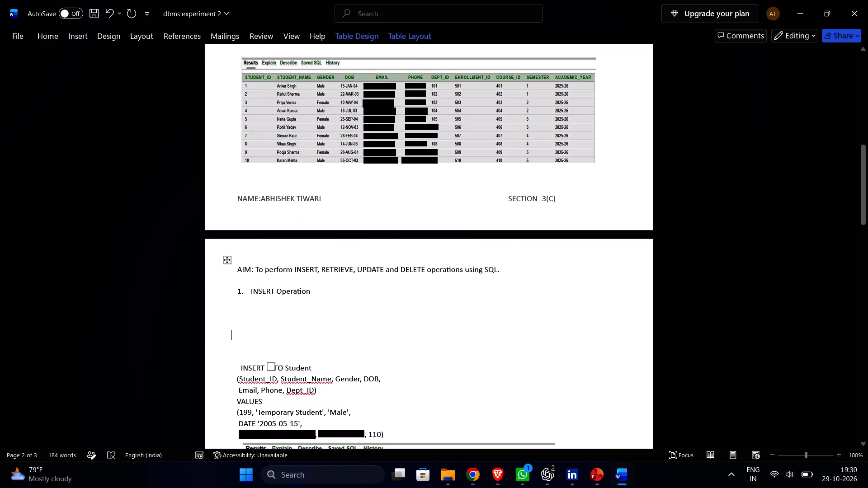
Delete the remaining empty table rows between the "INSERT Operation" heading and the "INSERT INTO Student" line.
click(233, 322)
drag(233, 322, 376, 350)
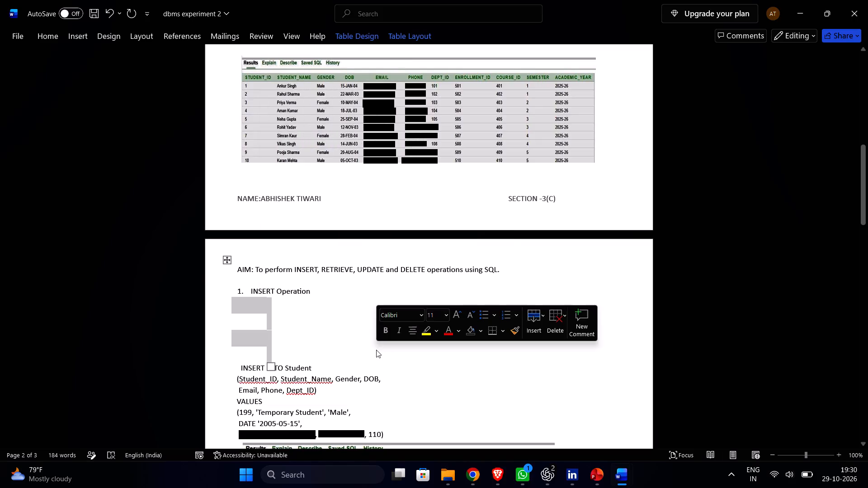
key(BackSpace)
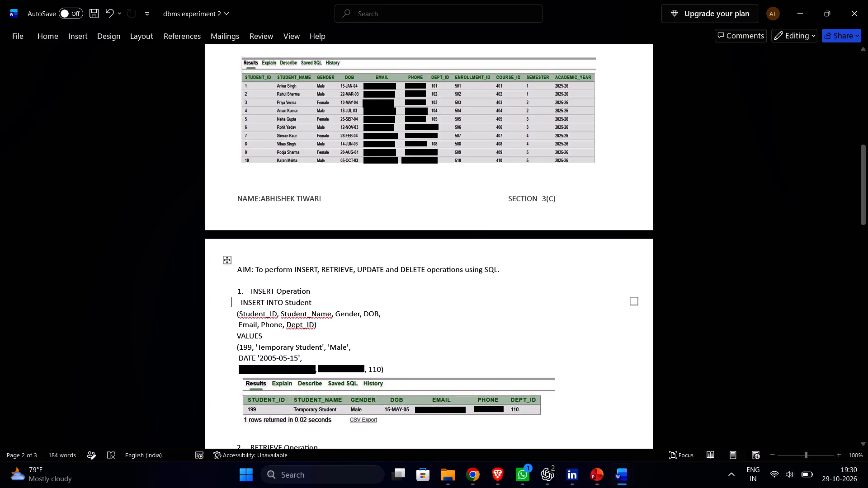
Review the document's layout from the Experiment-2 title page through the DELETE operation on the second page.
scroll(322, 342, down, 4)
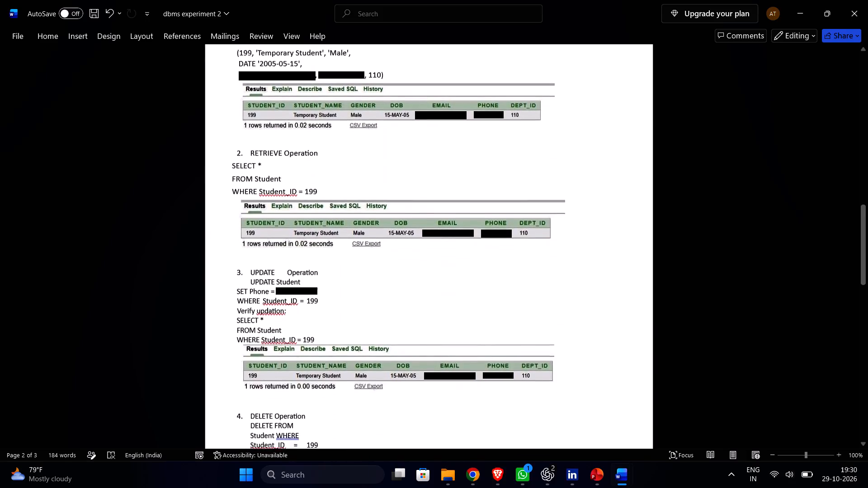
scroll(322, 342, up, 1)
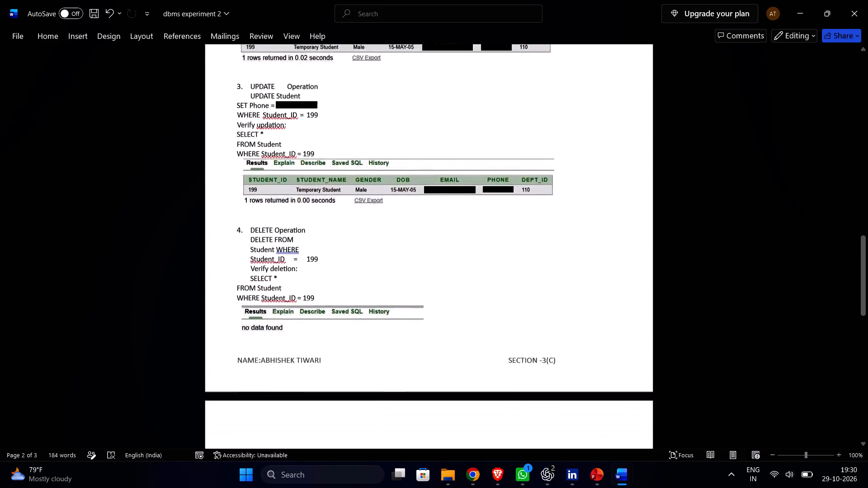
scroll(322, 342, up, 1)
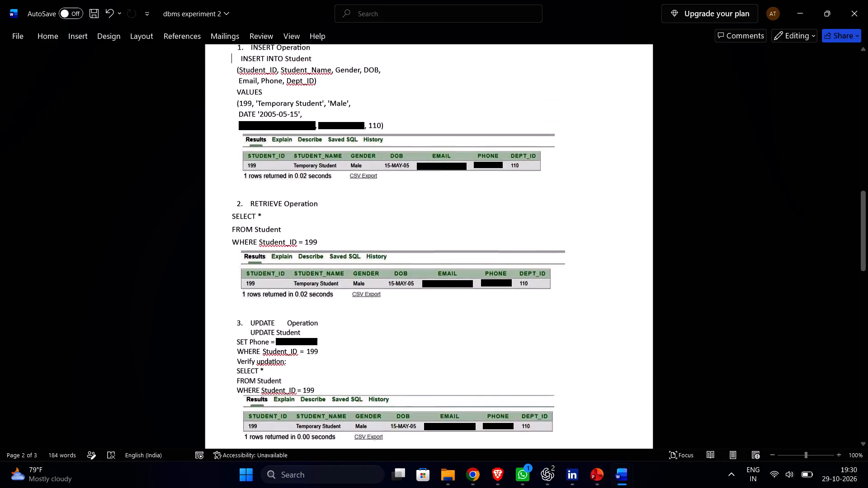
scroll(322, 342, up, 1)
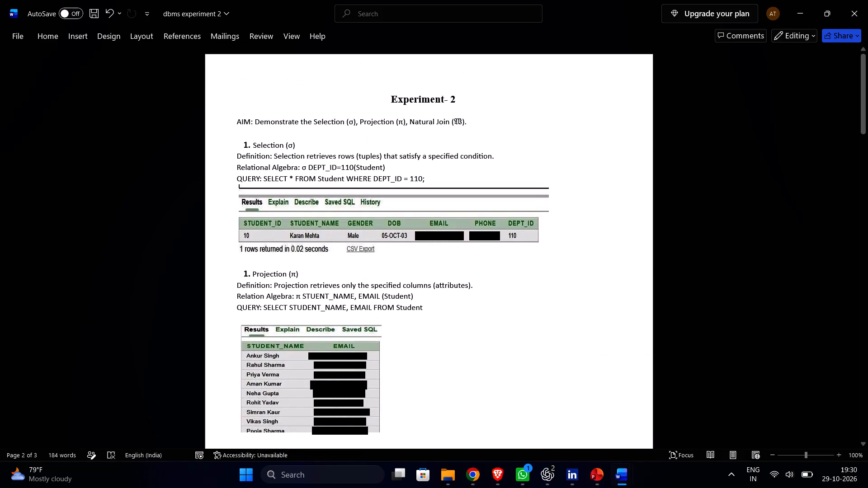
scroll(322, 342, down, 2)
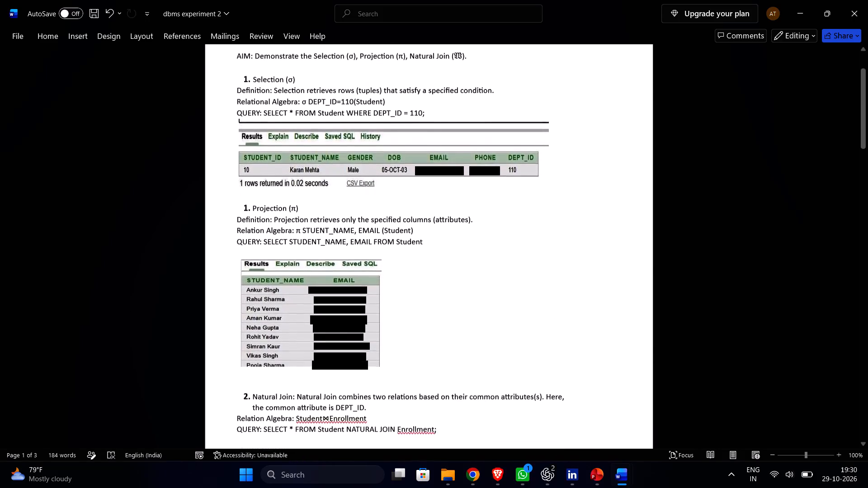
scroll(322, 342, down, 3)
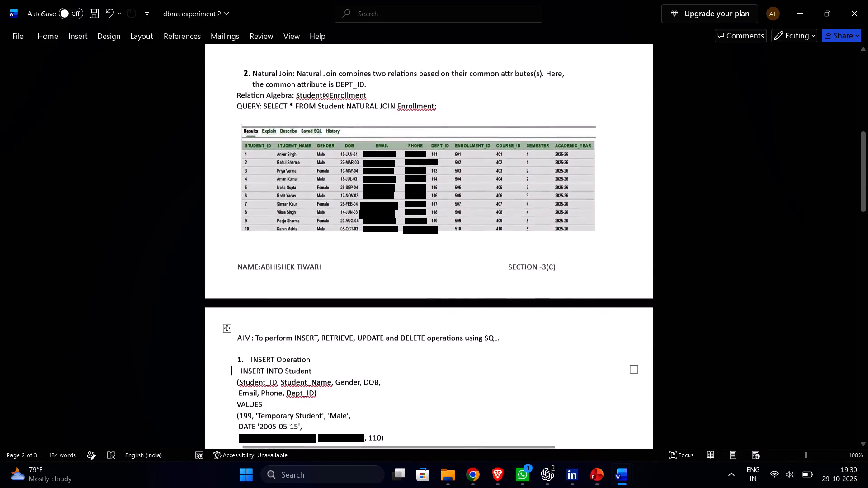
scroll(322, 342, down, 2)
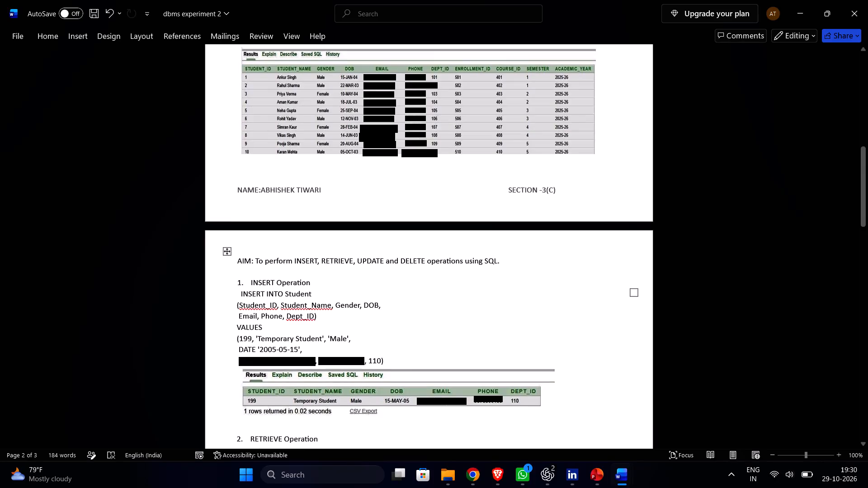
Remove one leading space before "INSERT INTO Student" to align it more closely with the lines below.
click(240, 295)
key(BackSpace)
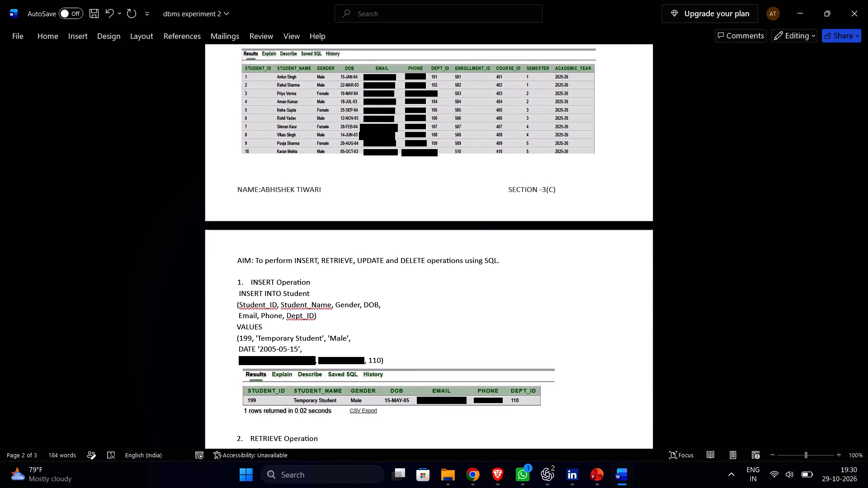
Insert an empty, unnumbered line directly below the "INSERT Operation" heading.
click(310, 280)
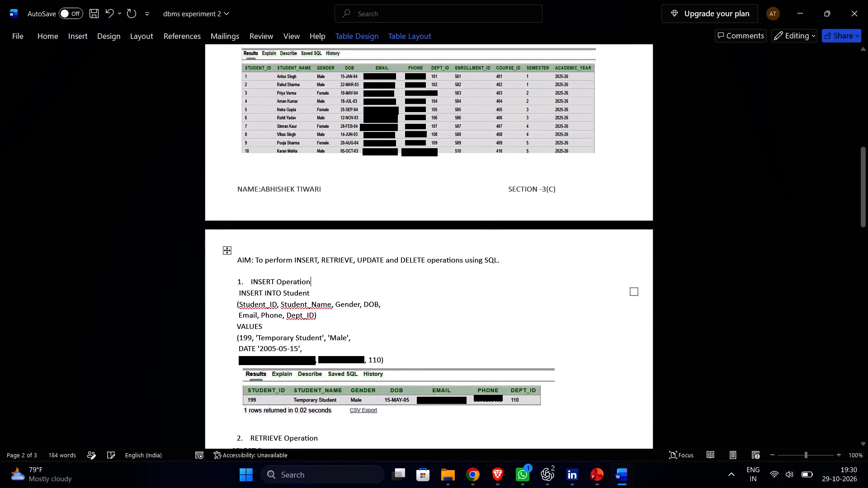
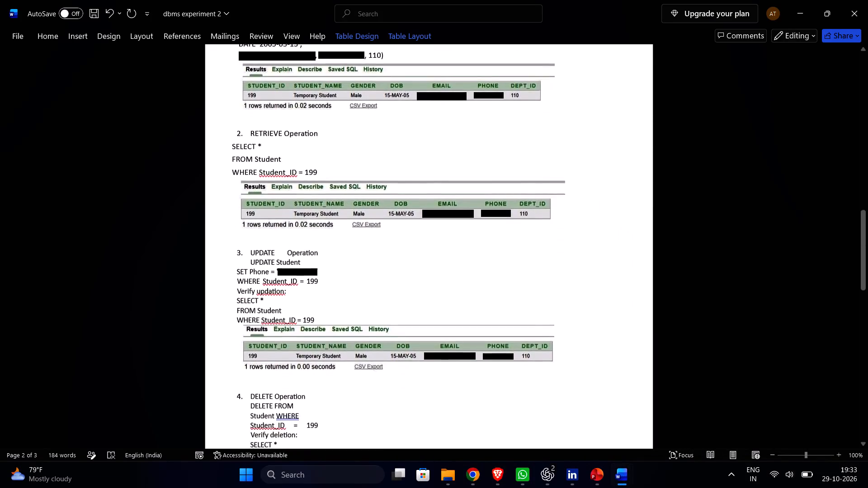
scroll(556, 366, down, 1)
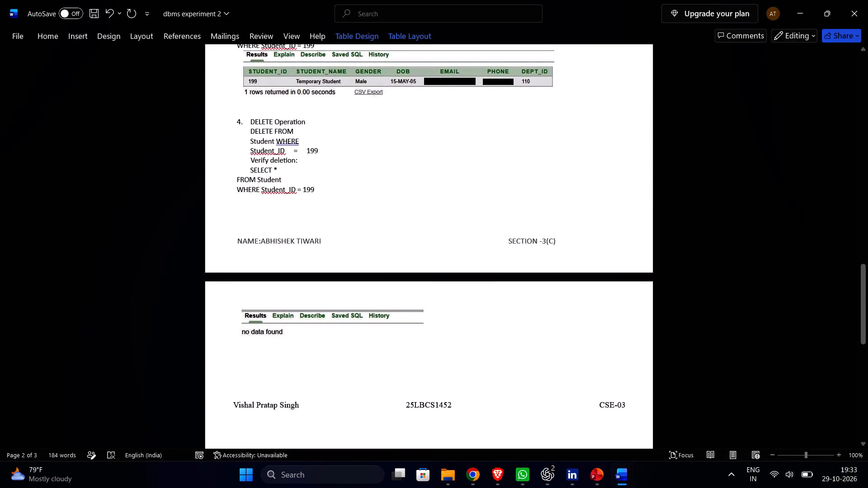
drag(235, 406, 304, 406)
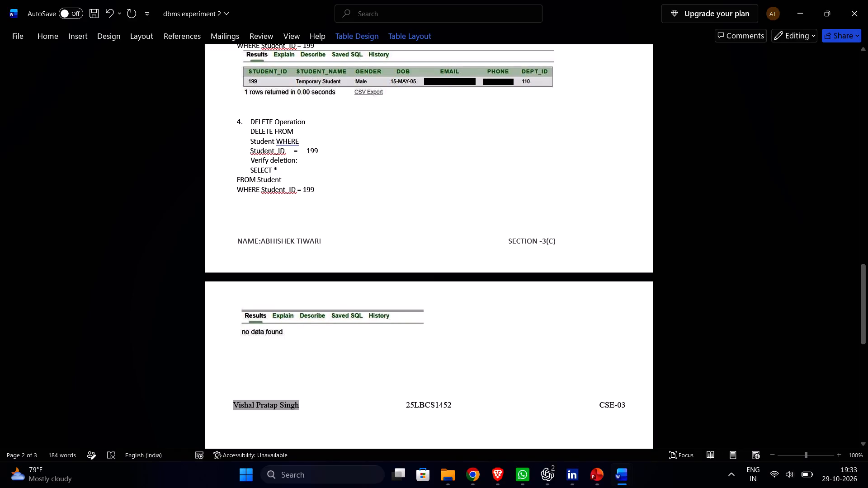
drag(304, 406, 586, 412)
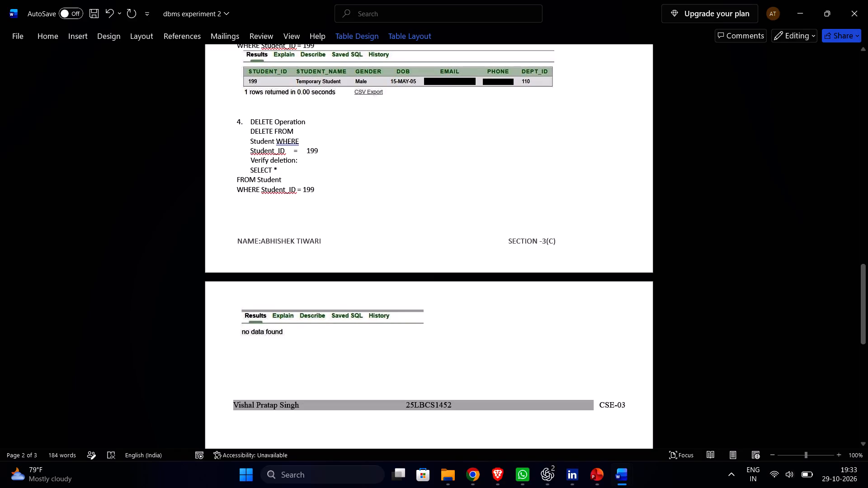
drag(586, 412, 634, 407)
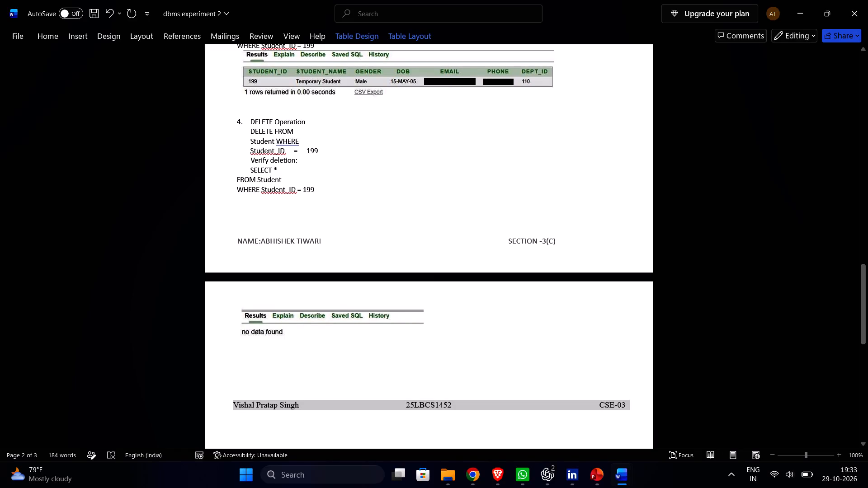
drag(634, 407, 644, 407)
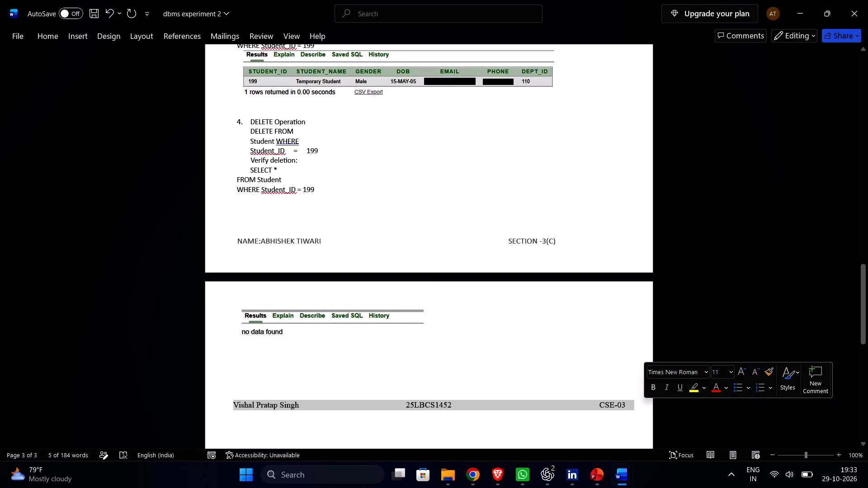
key(BackSpace)
key(Delete)
key(Delete)
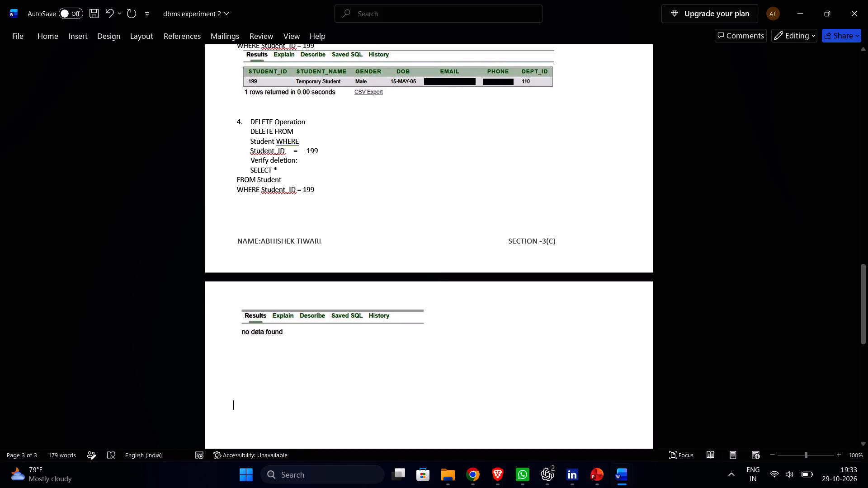
Remove the surplus blank lines and spacing below the "no data found" result on page 3.
key(BackSpace)
key(BackSpace)
key(BackSpace)
key(BackSpace)
key(BackSpace)
key(BackSpace)
key(BackSpace)
key(BackSpace)
key(BackSpace)
key(BackSpace)
key(BackSpace)
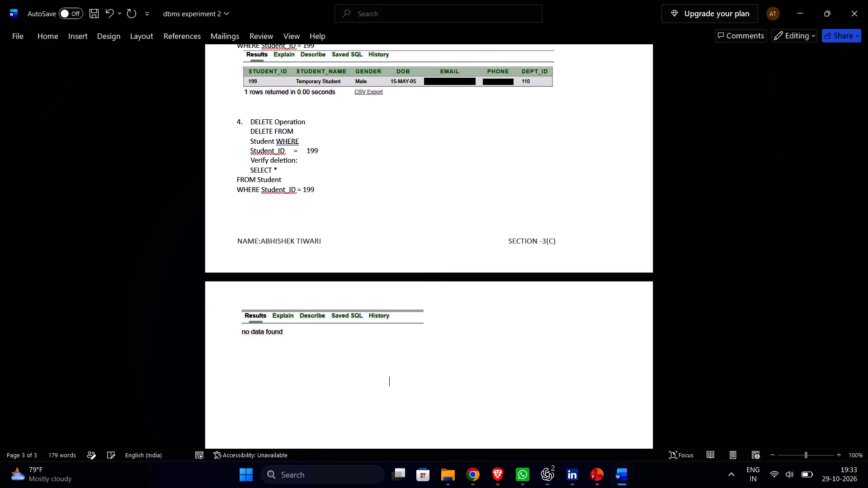
key(BackSpace)
key(BackSpace)
key(BackSpace)
key(BackSpace)
key(BackSpace)
key(BackSpace)
key(BackSpace)
key(BackSpace)
key(BackSpace)
key(BackSpace)
key(BackSpace)
key(BackSpace)
key(BackSpace)
key(BackSpace)
Check the rest of page 3 down to its name and section footer for leftover content.
scroll(644, 407, down, 11)
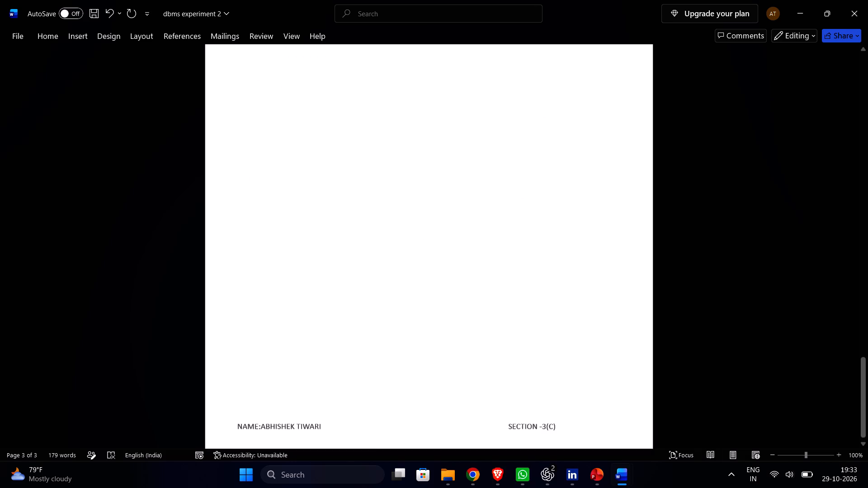
scroll(644, 407, down, 1)
scroll(644, 407, up, 3)
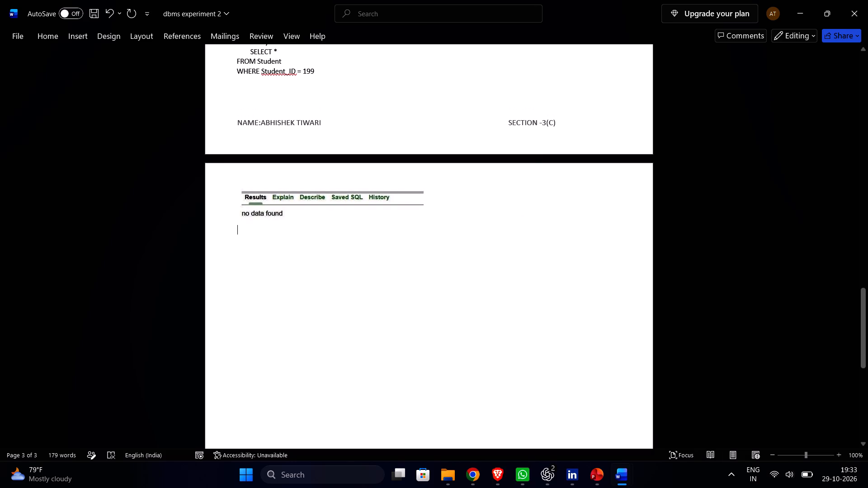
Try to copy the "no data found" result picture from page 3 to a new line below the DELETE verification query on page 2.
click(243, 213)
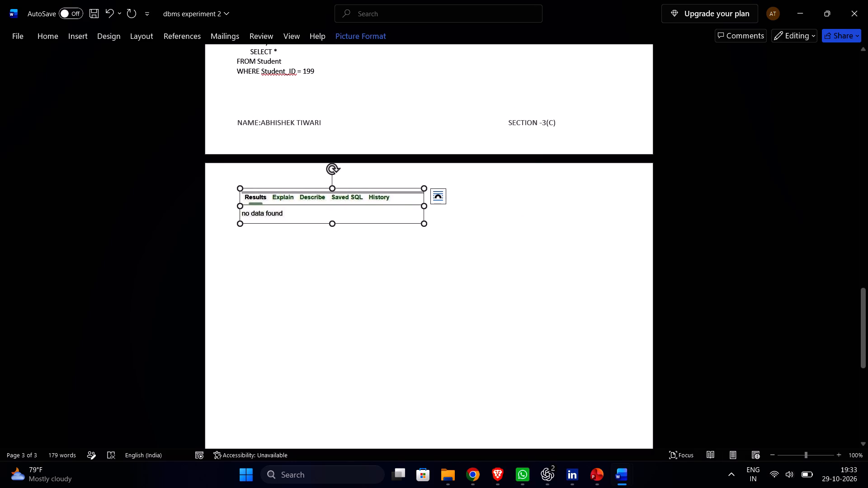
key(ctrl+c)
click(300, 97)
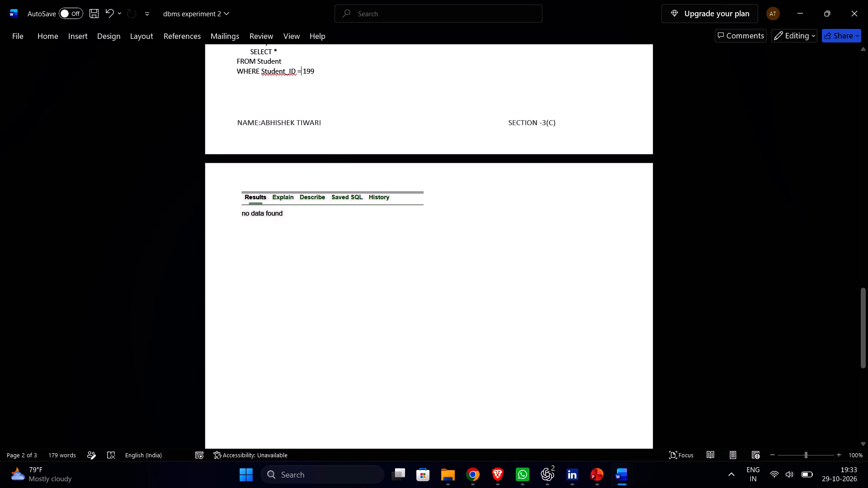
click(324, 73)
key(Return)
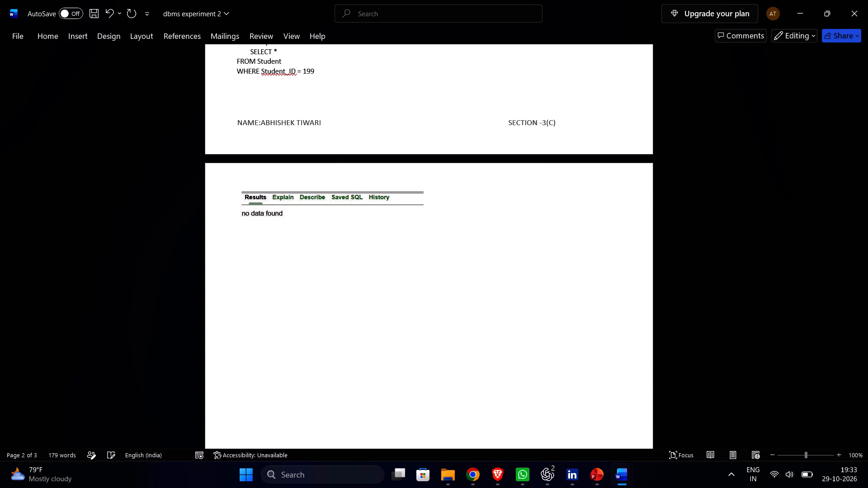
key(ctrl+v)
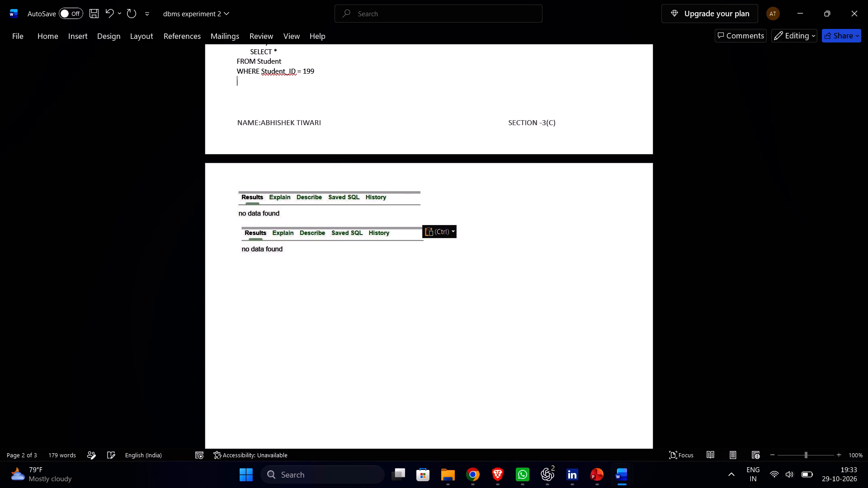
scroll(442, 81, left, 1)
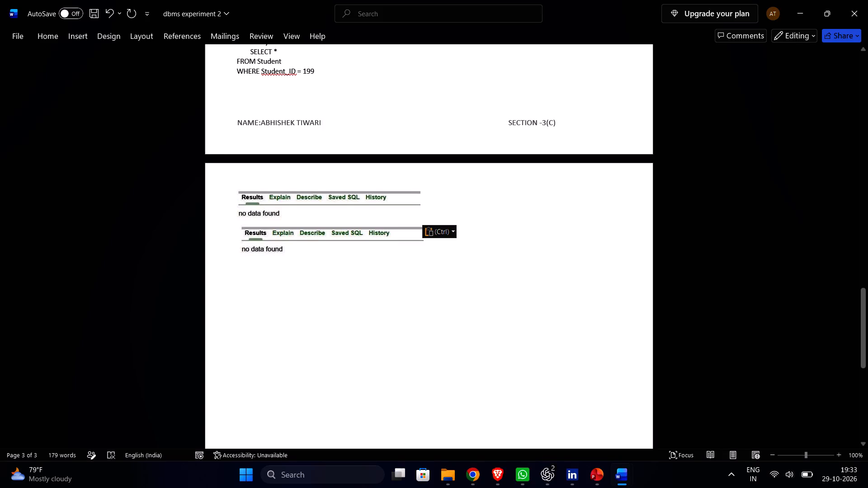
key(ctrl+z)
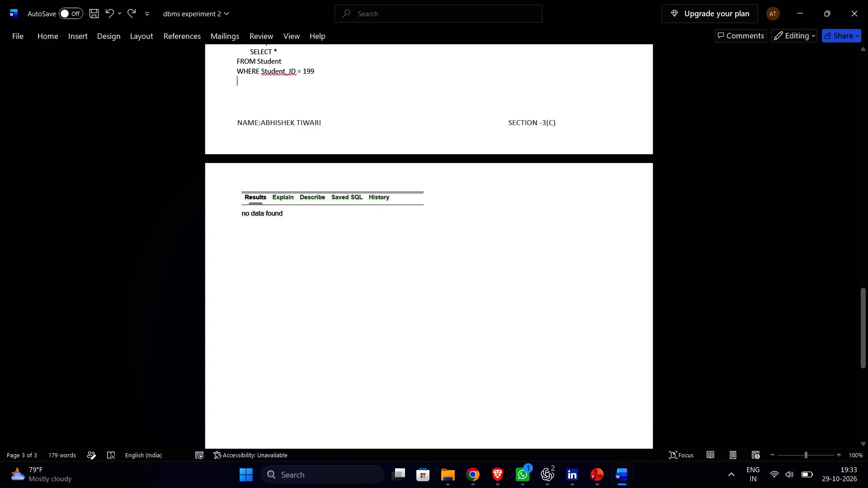
Review the document's layout from the Experiment-2 title through the INSERT, RETRIEVE, UPDATE and DELETE sections to the last result picture.
scroll(343, 212, up, 5)
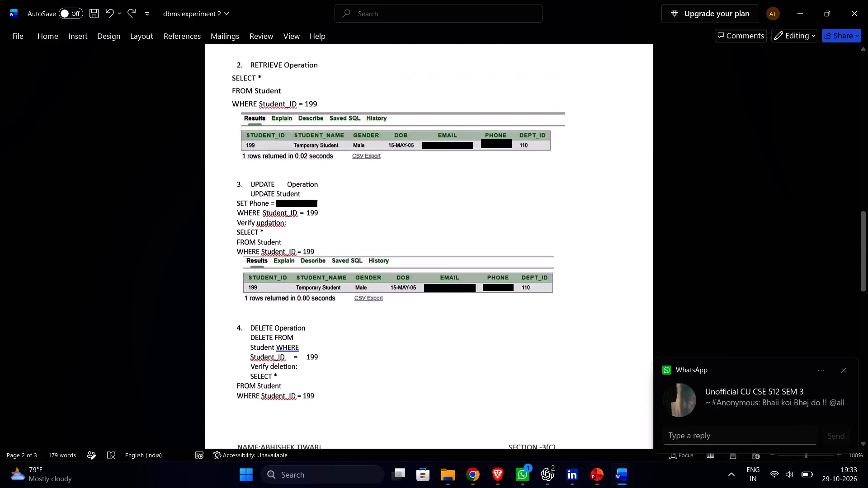
scroll(343, 212, up, 18)
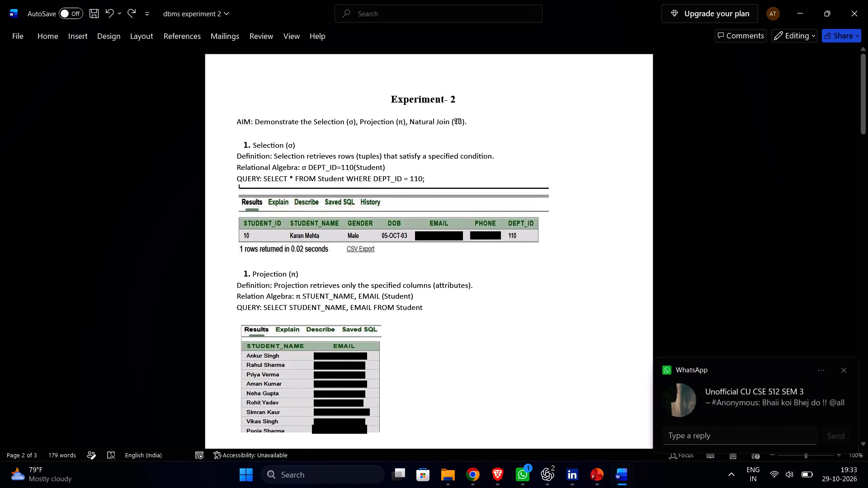
scroll(343, 212, up, 3)
scroll(343, 212, down, 6)
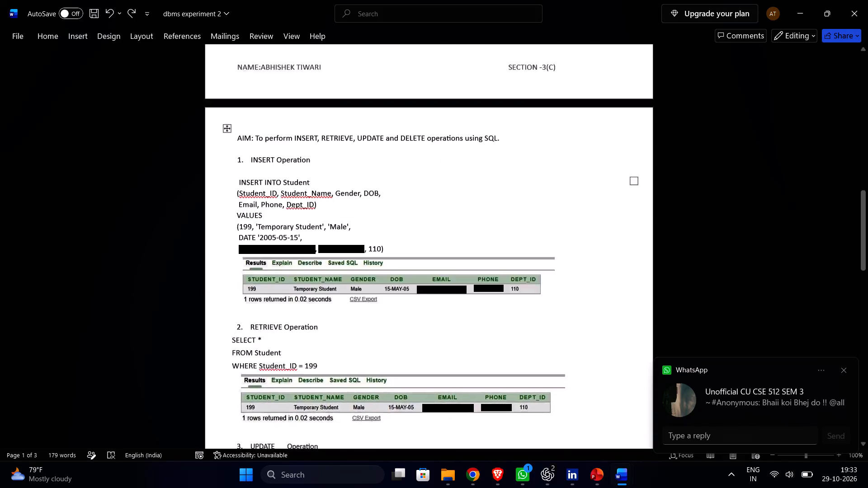
scroll(343, 212, down, 3)
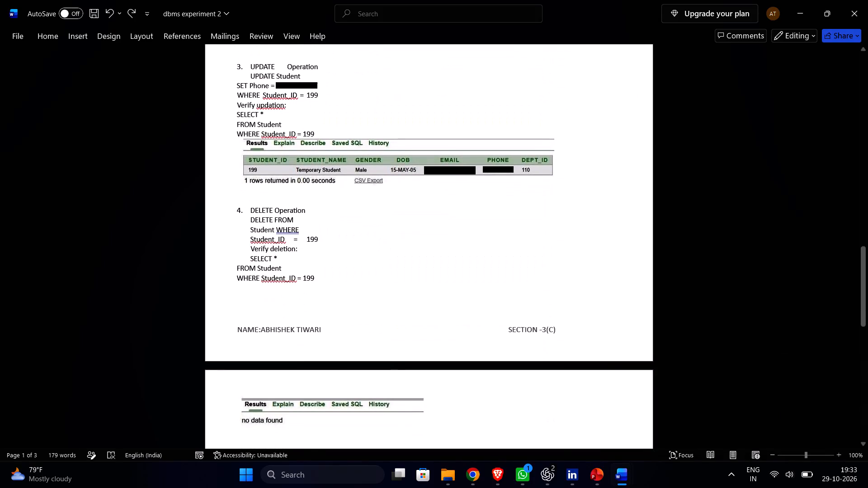
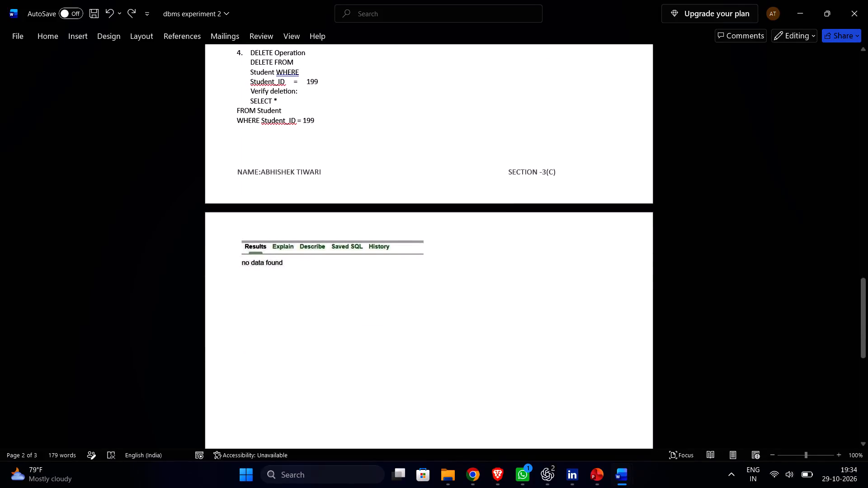
Try to move the "no data found" result picture from page 3 up to the end of the DELETE operation's query on page 2.
scroll(283, 286, down, 7)
scroll(283, 286, up, 2)
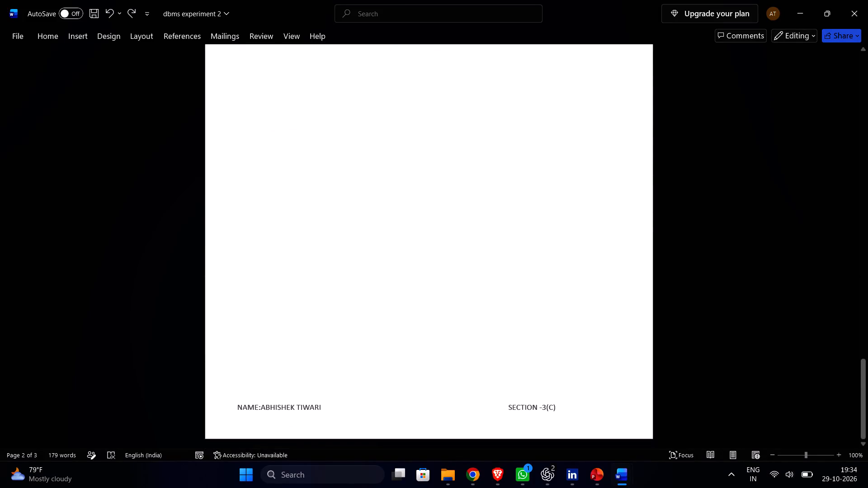
scroll(283, 286, up, 3)
scroll(283, 286, down, 3)
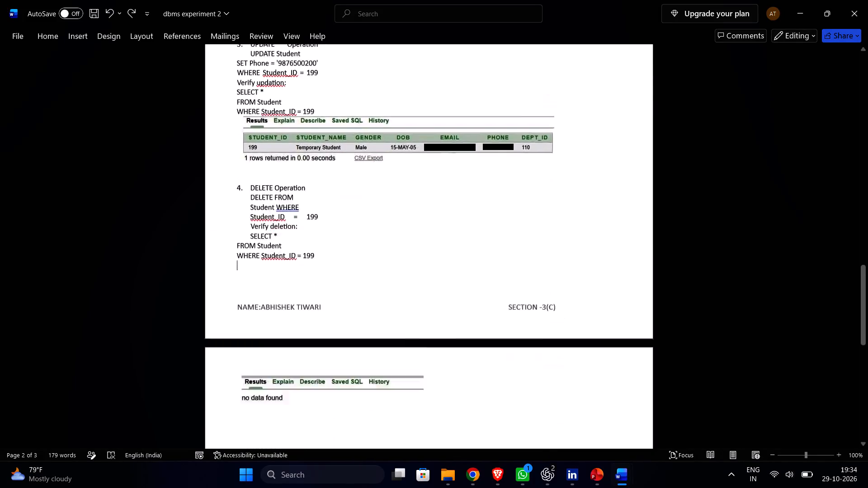
scroll(283, 286, down, 1)
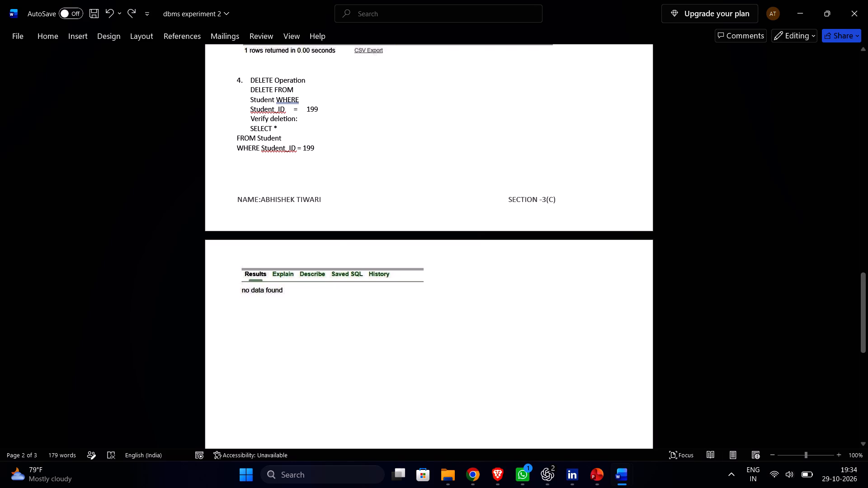
click(278, 287)
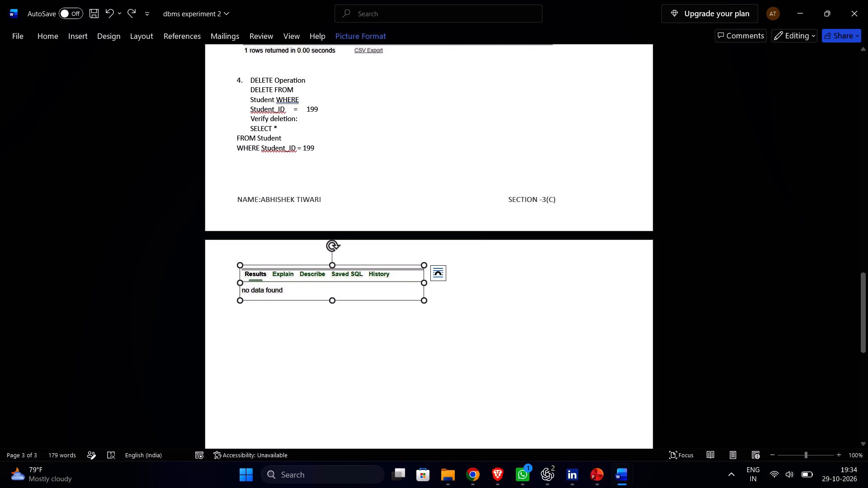
right_drag(278, 287, 270, 278)
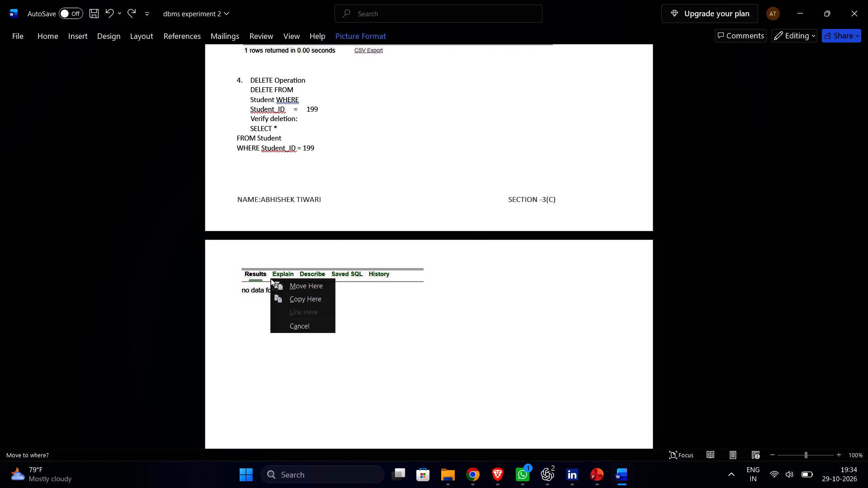
click(295, 288)
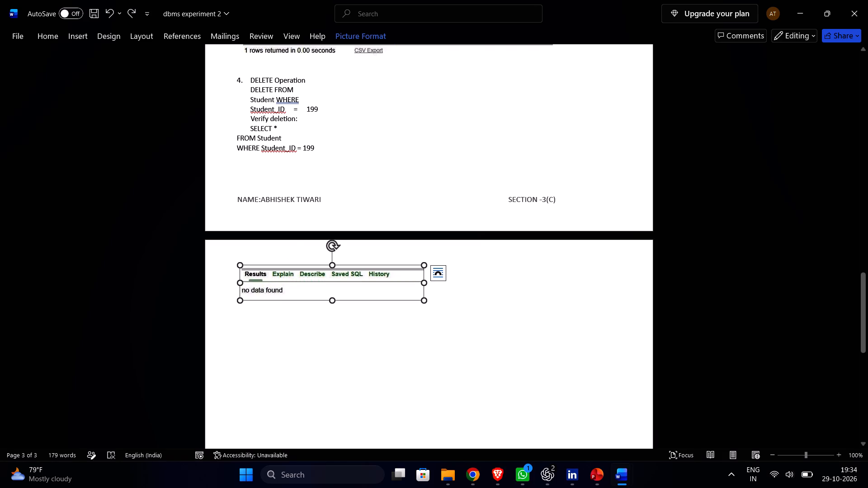
drag(298, 287, 285, 192)
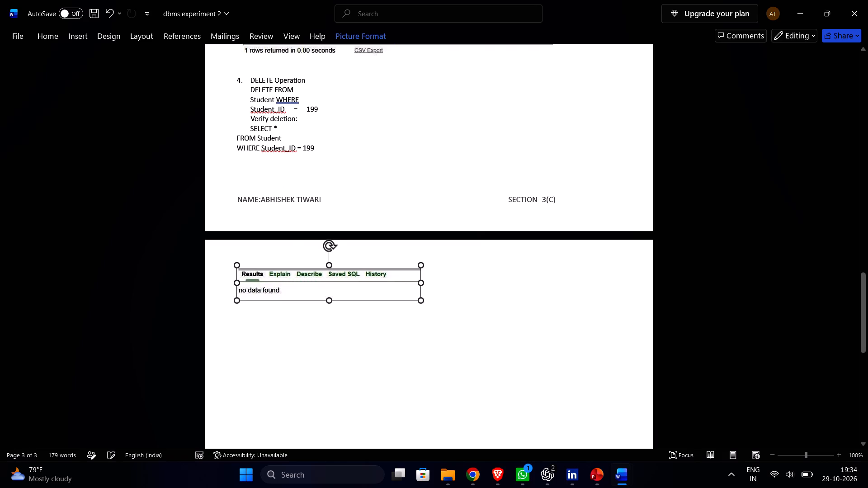
drag(295, 271, 278, 188)
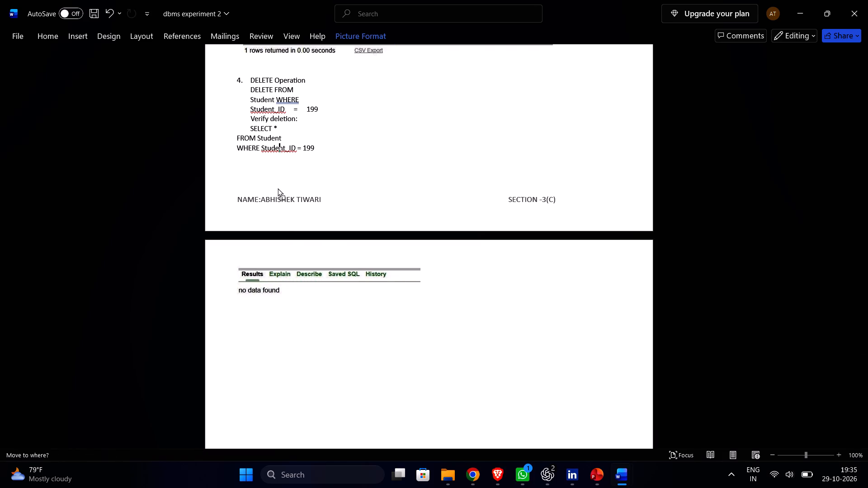
drag(278, 188, 316, 193)
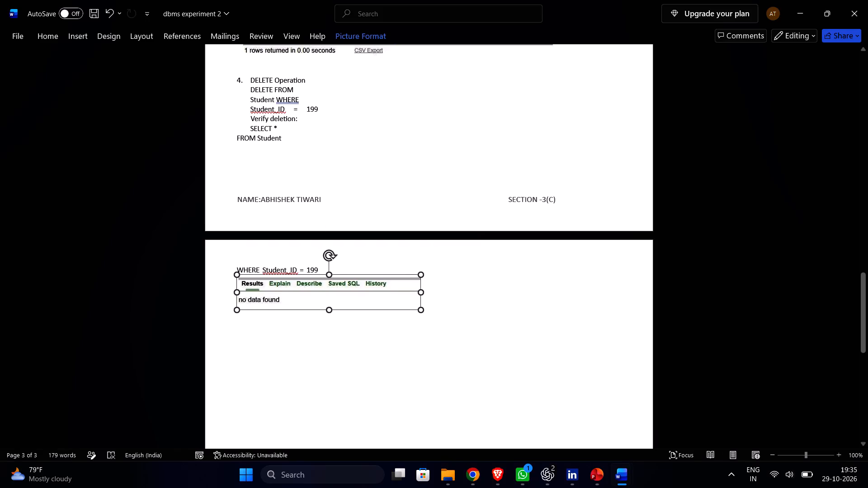
click(308, 373)
Review all three pages of the document, checking the queries, result pictures, and name and section footers for leftover content and layout problems.
scroll(308, 373, up, 2)
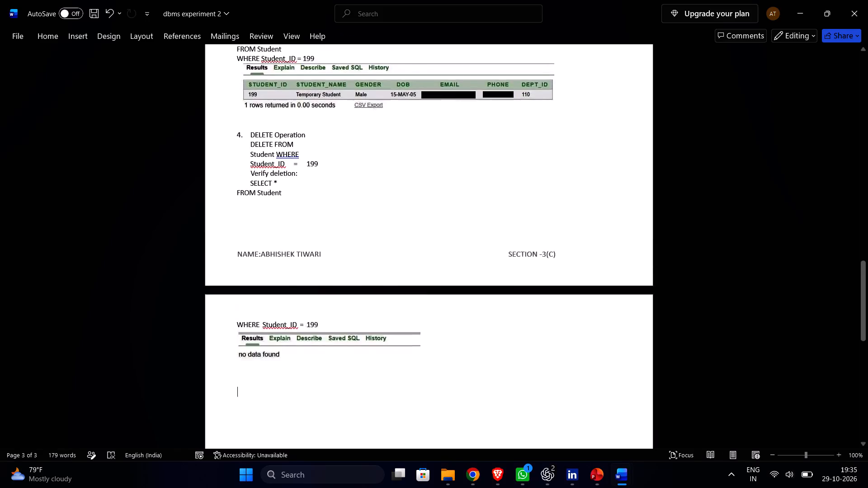
scroll(308, 373, up, 5)
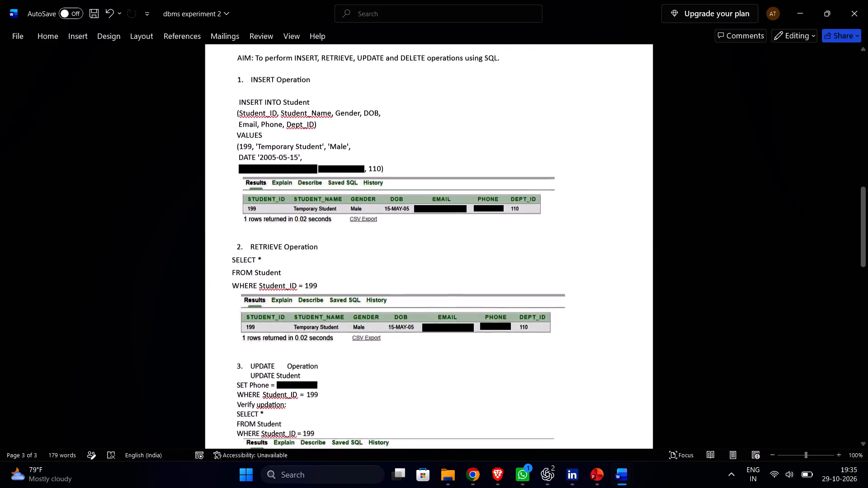
scroll(308, 373, up, 4)
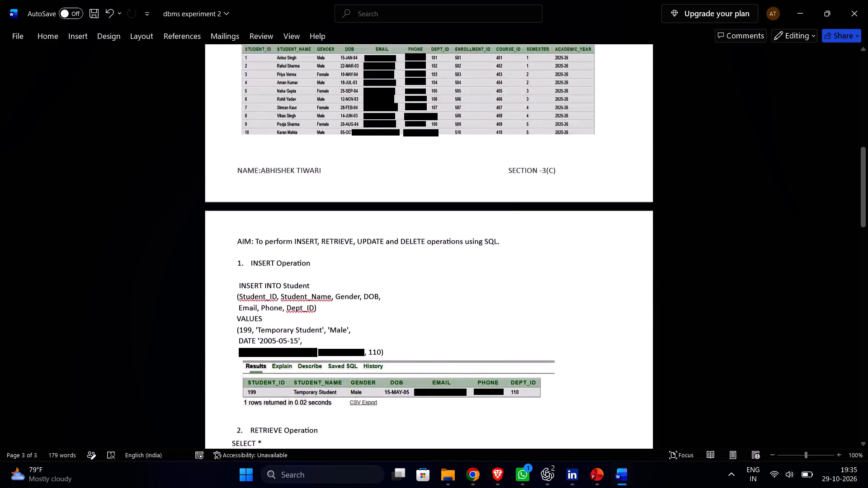
scroll(308, 373, up, 3)
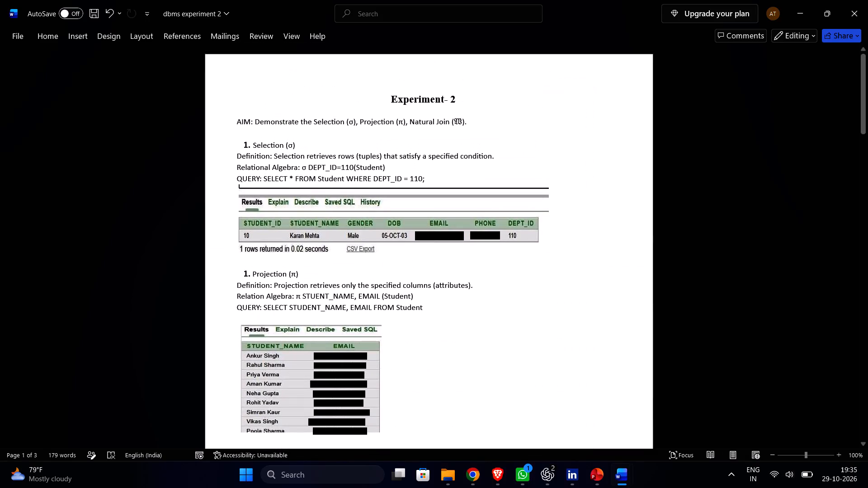
scroll(308, 373, down, 2)
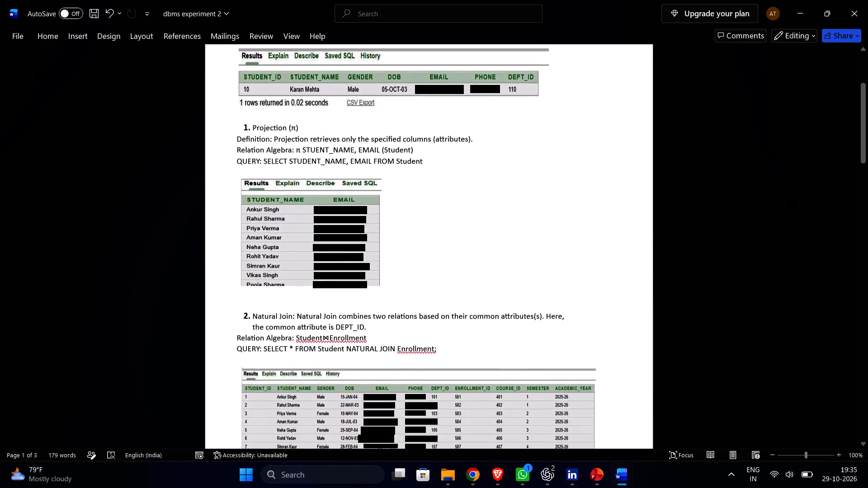
scroll(308, 373, down, 2)
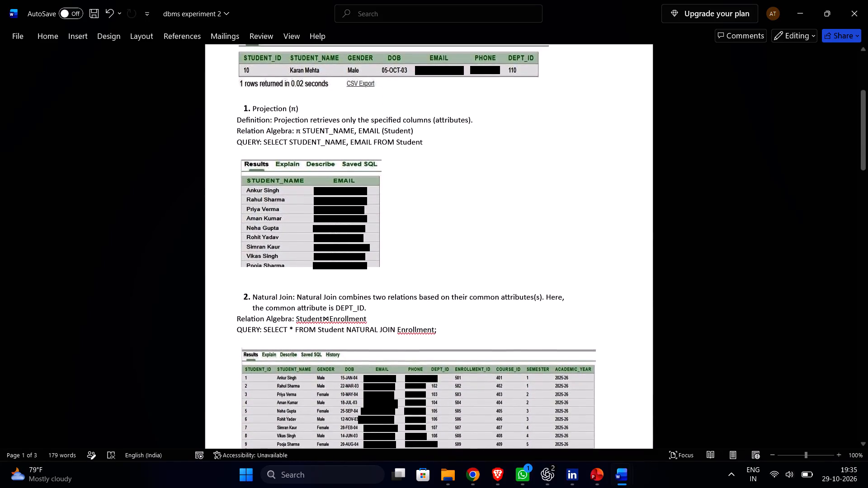
scroll(308, 373, down, 3)
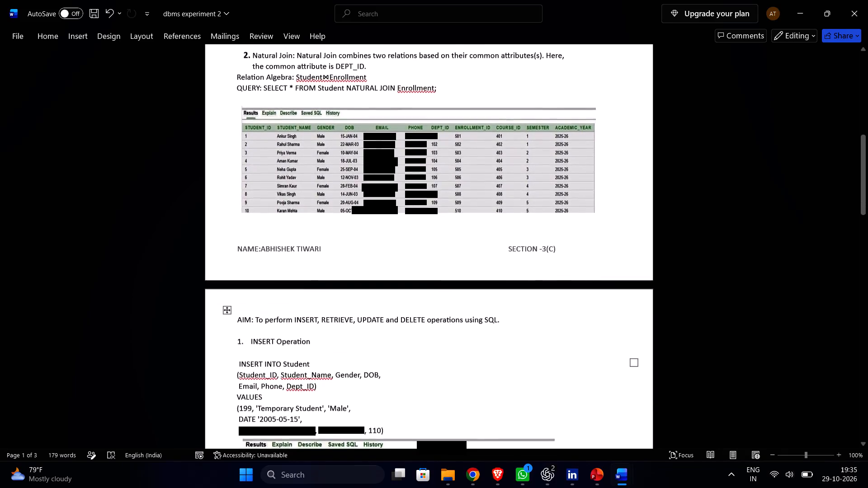
scroll(308, 373, down, 2)
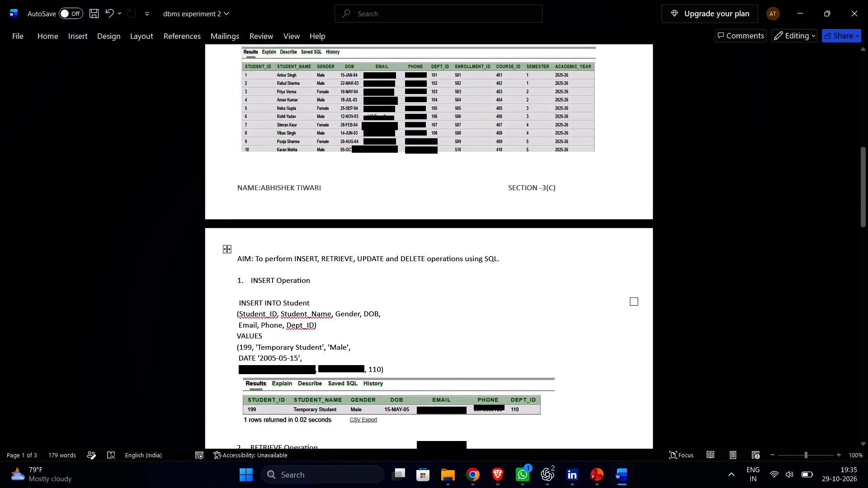
scroll(308, 373, up, 3)
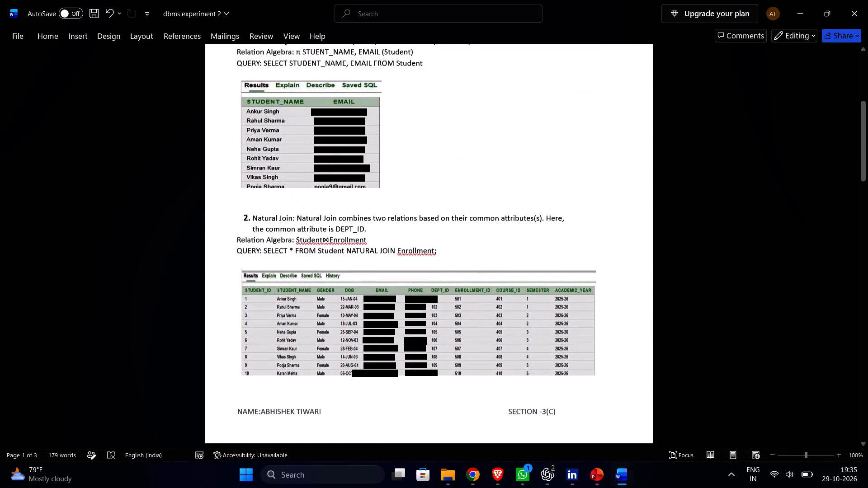
scroll(308, 373, down, 3)
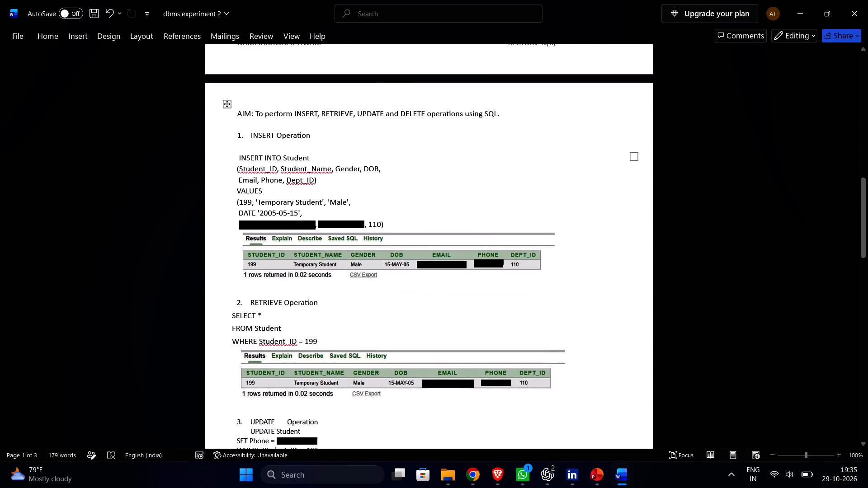
scroll(308, 373, down, 6)
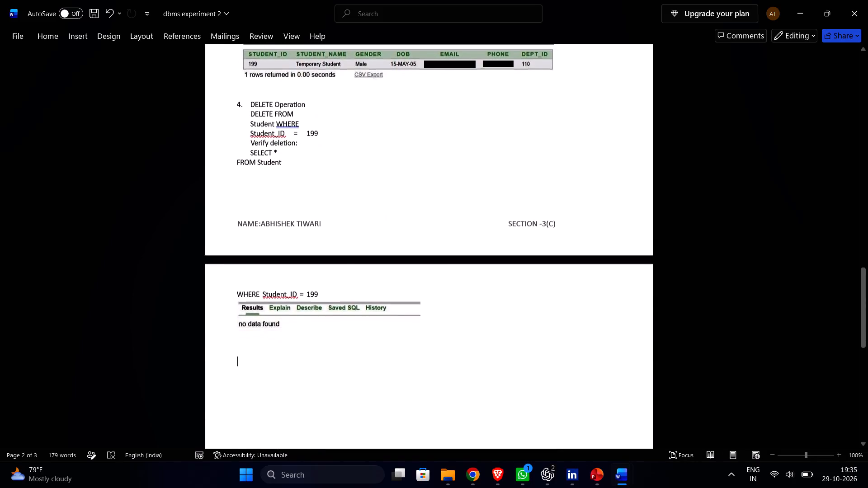
scroll(308, 373, down, 4)
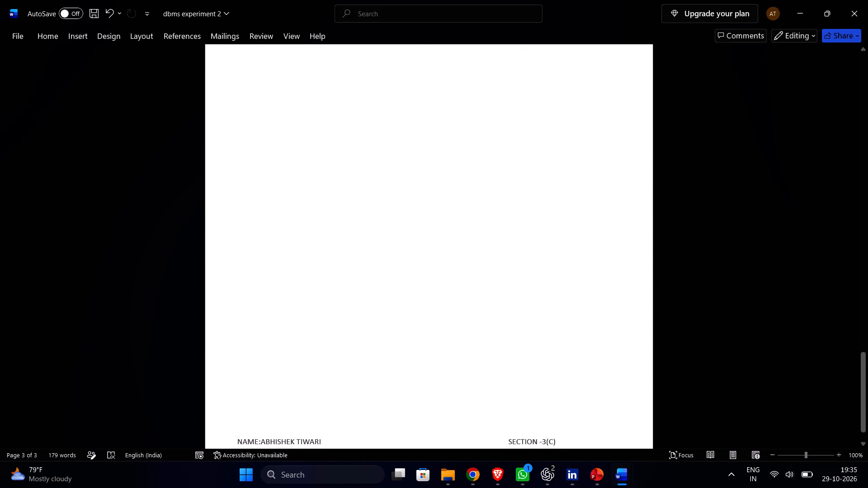
Start saving the document in Downloads as a Word Document and open its file name for editing.
key(ctrl+s)
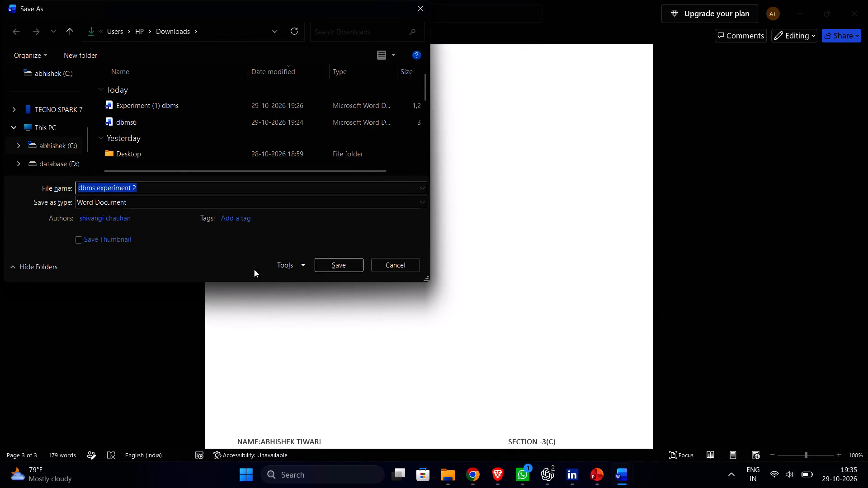
click(232, 187)
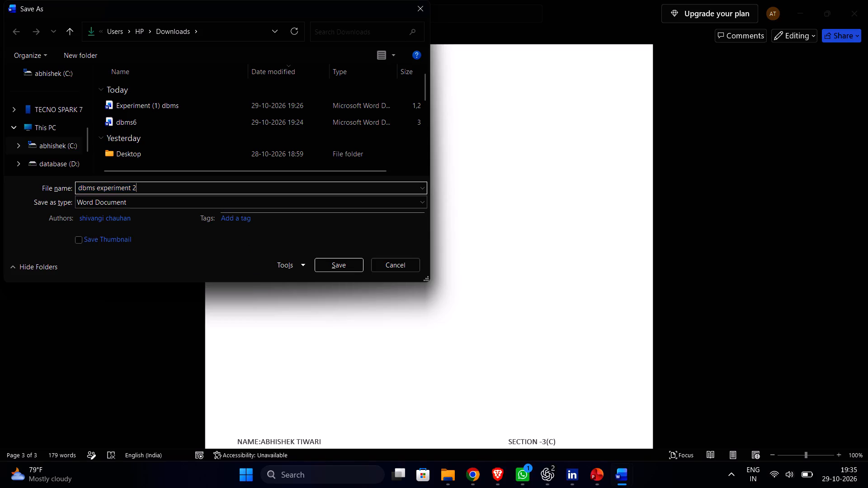
Save the document in Downloads as a Word Document named "dbms experiment 2".
click(332, 264)
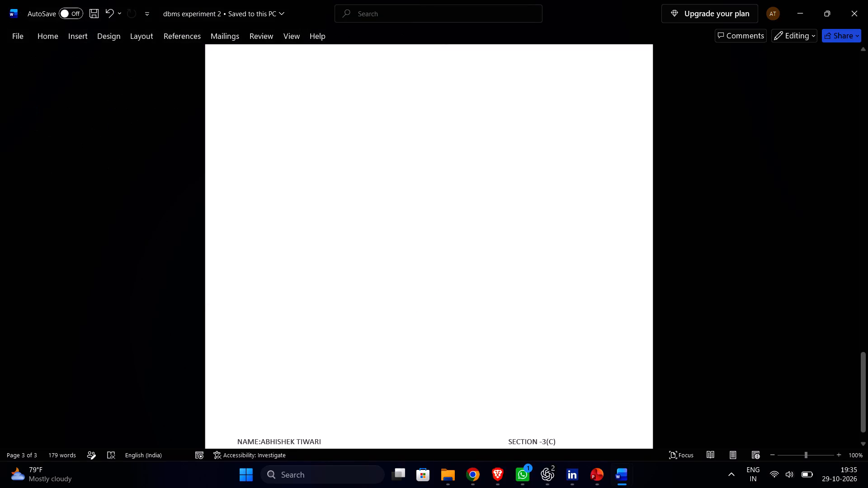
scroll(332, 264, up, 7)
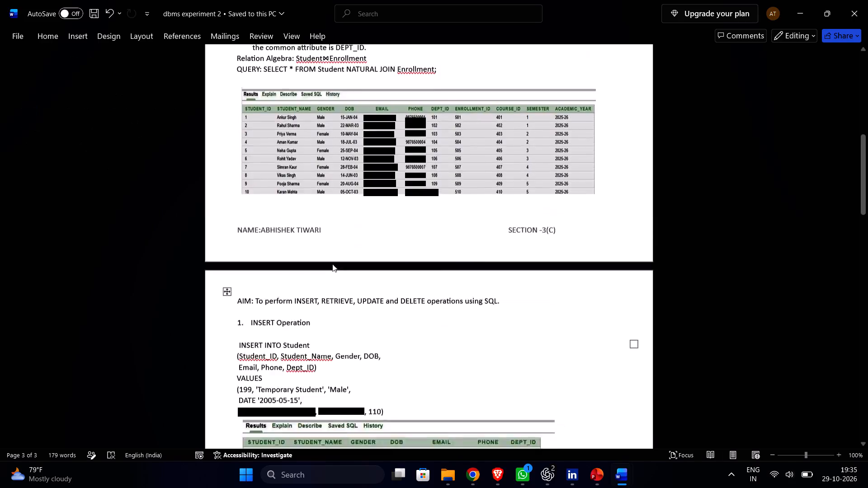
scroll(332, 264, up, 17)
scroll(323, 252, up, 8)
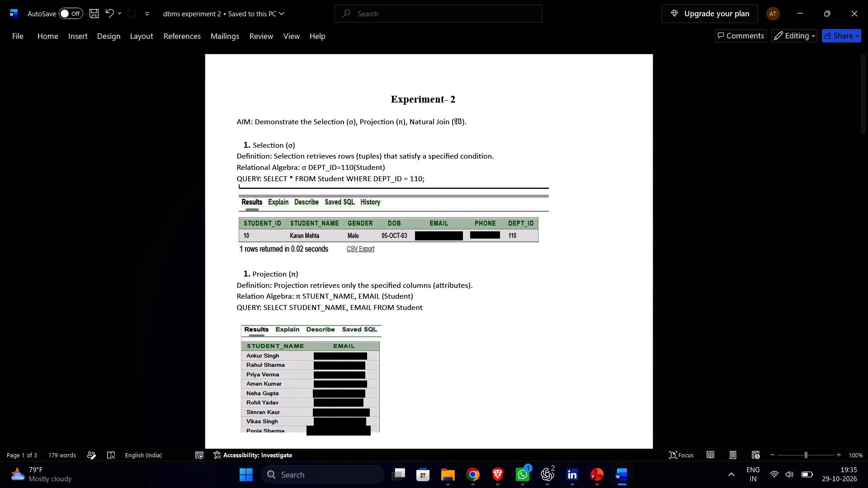
Switch to File Explorer and bring up the available actions for the recent "dbms experiment 2" Word file.
click(451, 482)
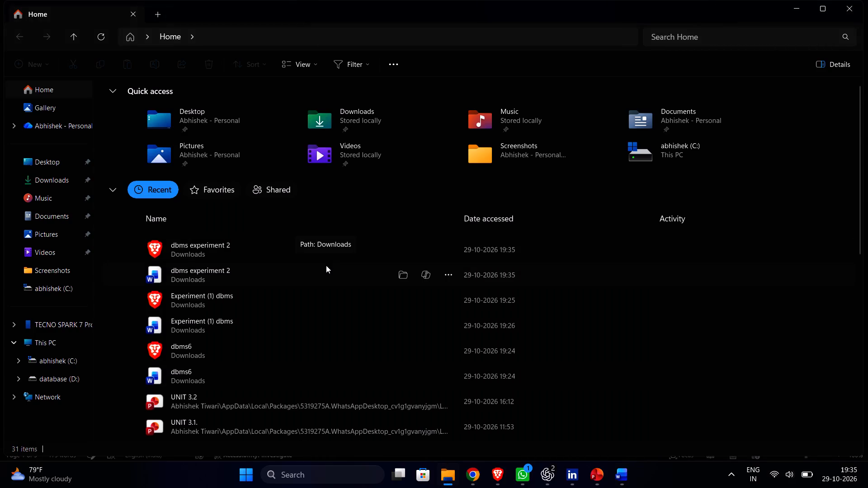
right_click(326, 265)
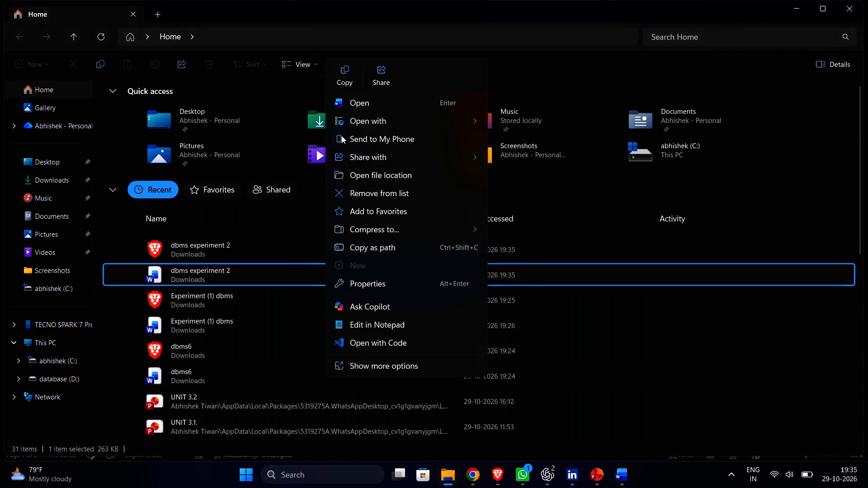
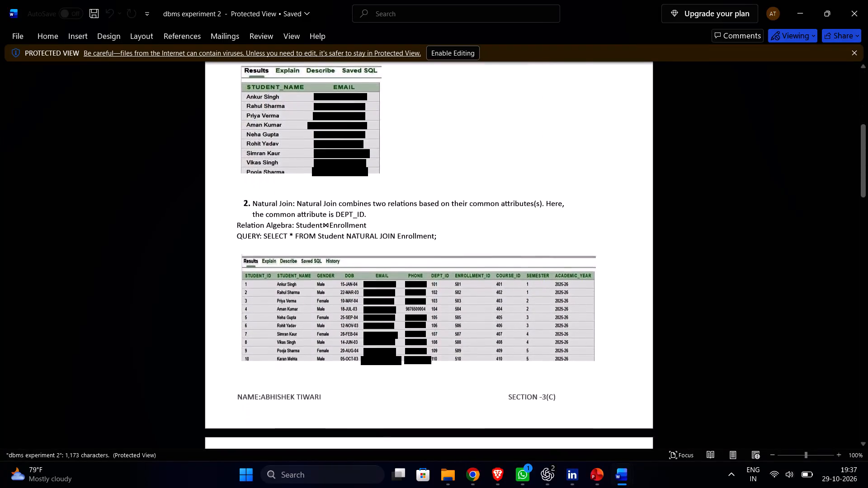
Examine the queries, result pictures, page breaks and footers across all three pages of the "dbms experiment 2" copy open in Protected View.
scroll(589, 365, down, 2)
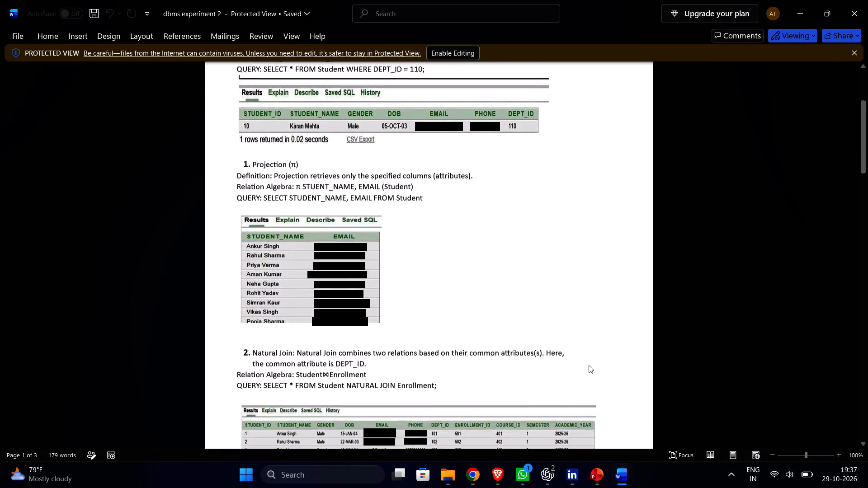
scroll(589, 365, down, 1)
scroll(589, 365, up, 1)
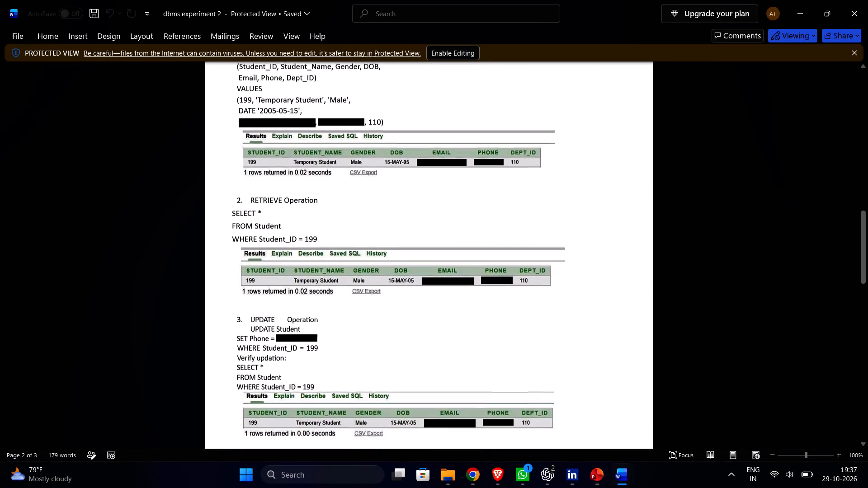
scroll(589, 365, up, 1)
scroll(589, 365, down, 1)
scroll(589, 365, up, 1)
scroll(589, 365, down, 1)
scroll(589, 365, up, 1)
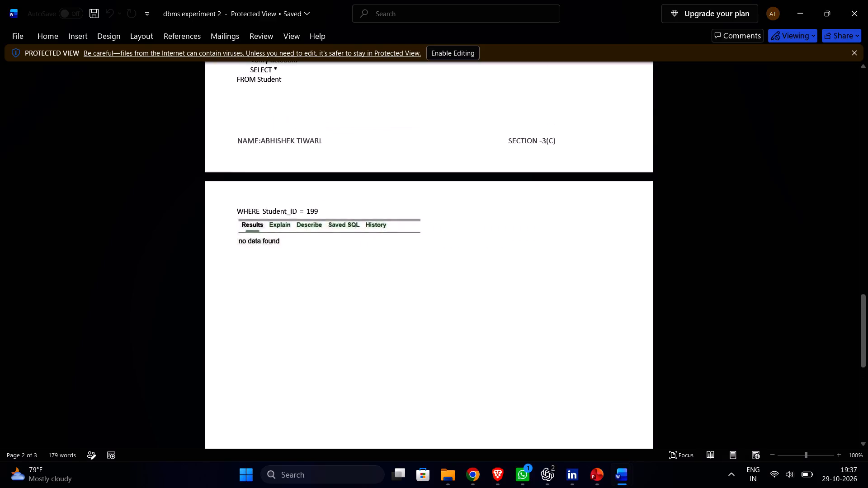
scroll(589, 365, up, 6)
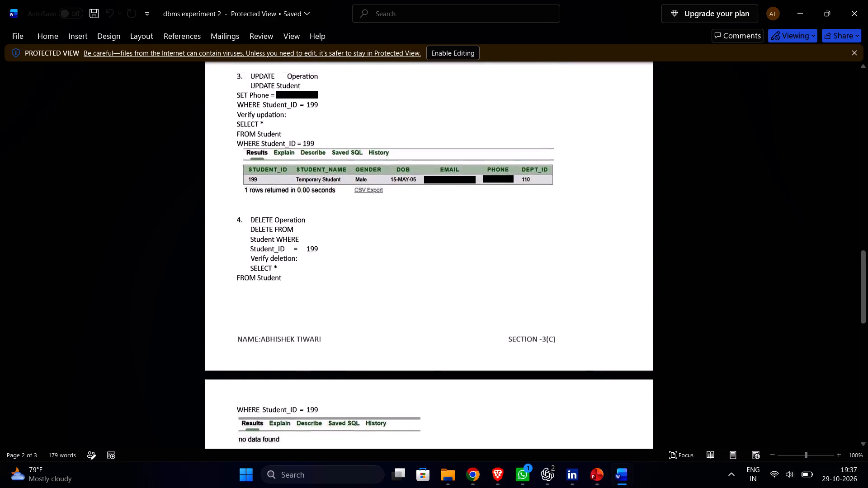
scroll(589, 365, up, 2)
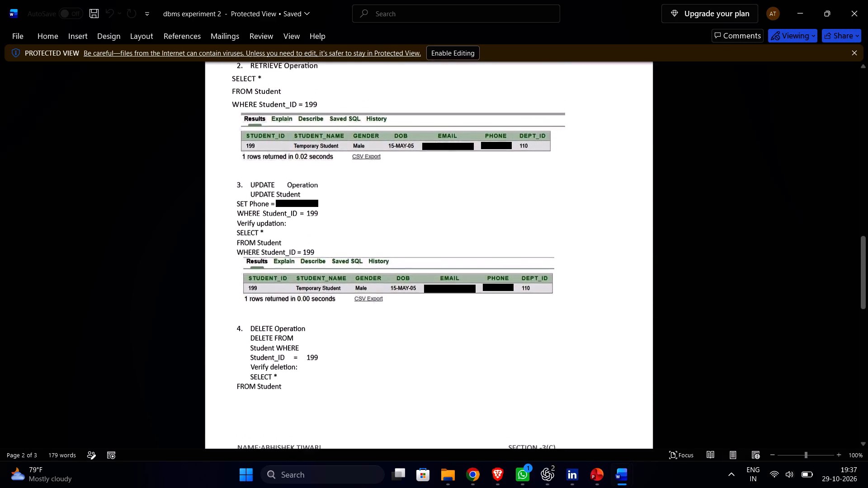
scroll(589, 365, up, 4)
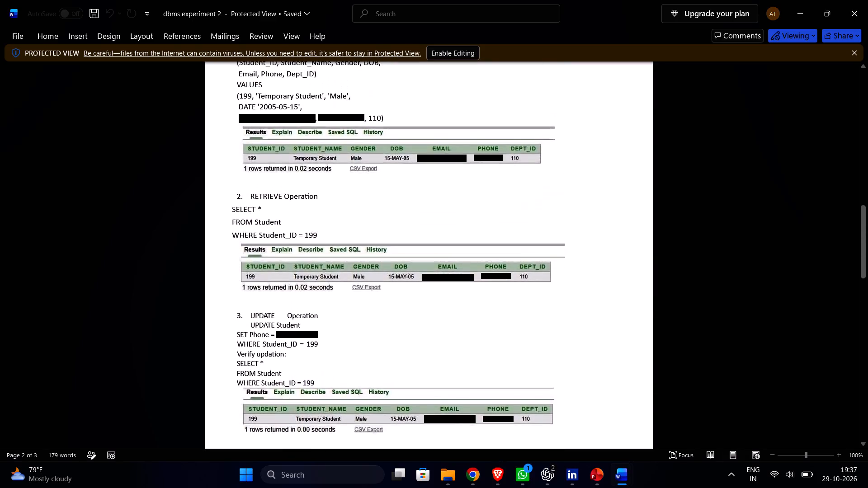
scroll(589, 365, up, 1)
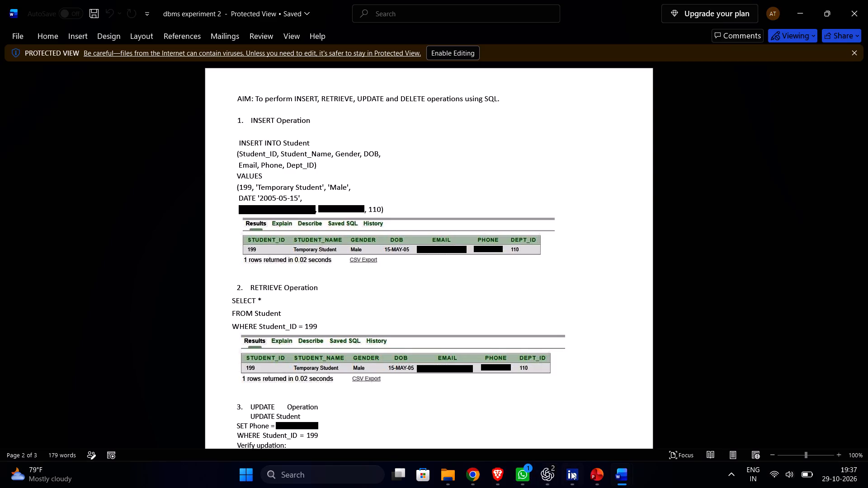
Switch to File Explorer's Home view with the recent "dbms experiment 2" files.
click(441, 480)
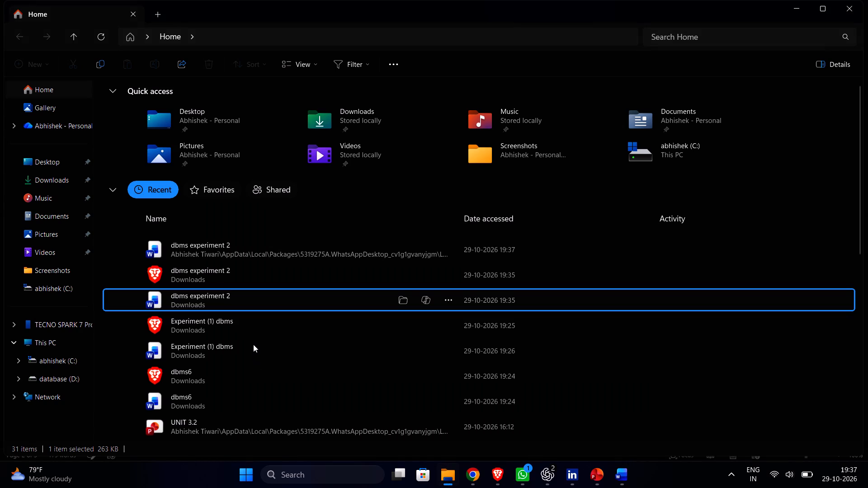
Copy the "Experiment (1) dbms" Word document from the list of recent files.
right_click(253, 352)
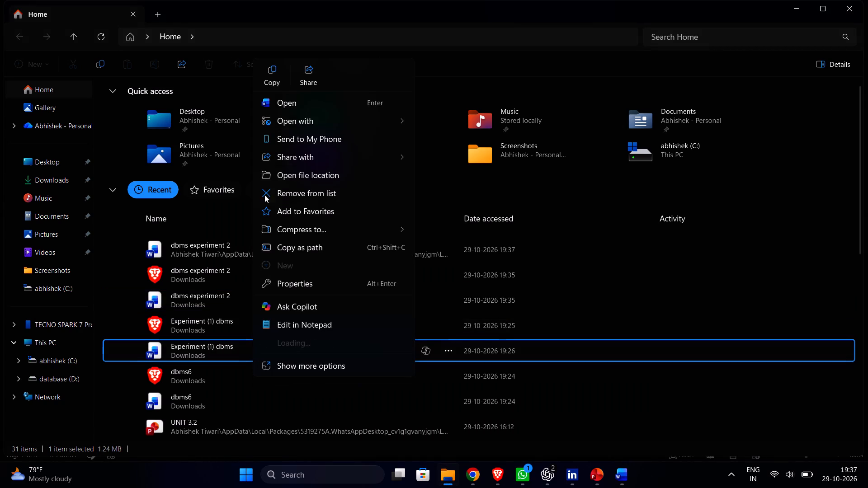
click(276, 75)
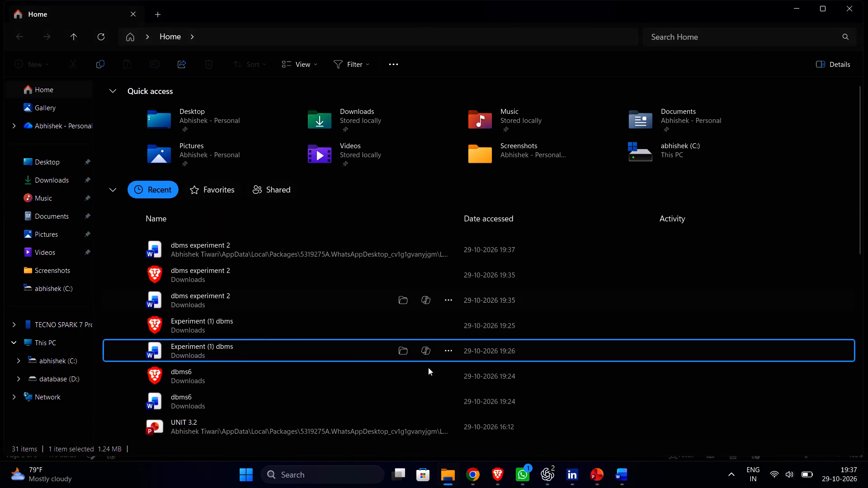
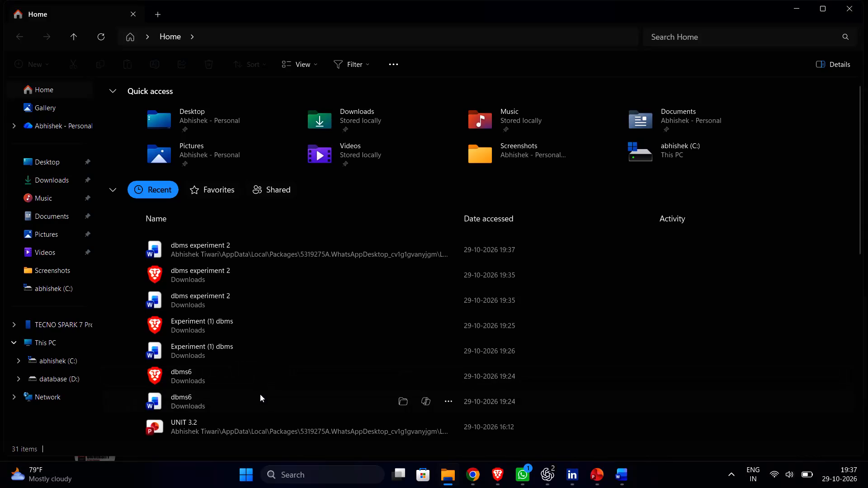
Copy the "dbms6" Word document in Downloads from the list of recent files.
right_click(260, 394)
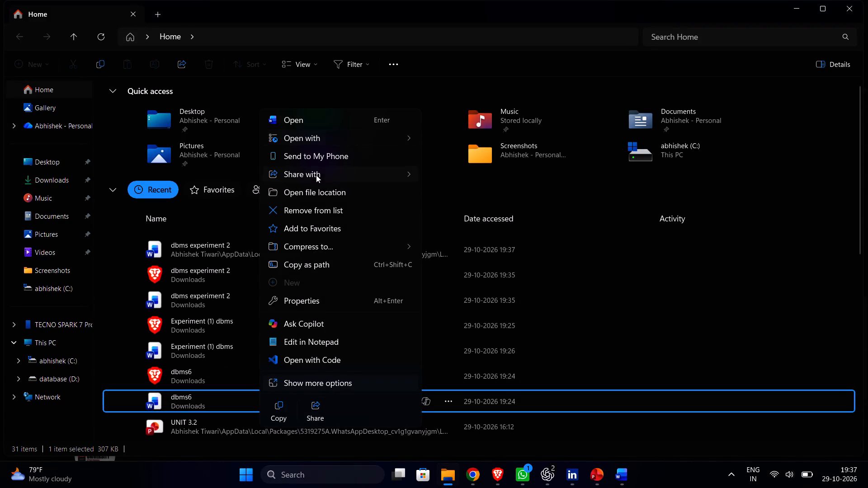
click(286, 406)
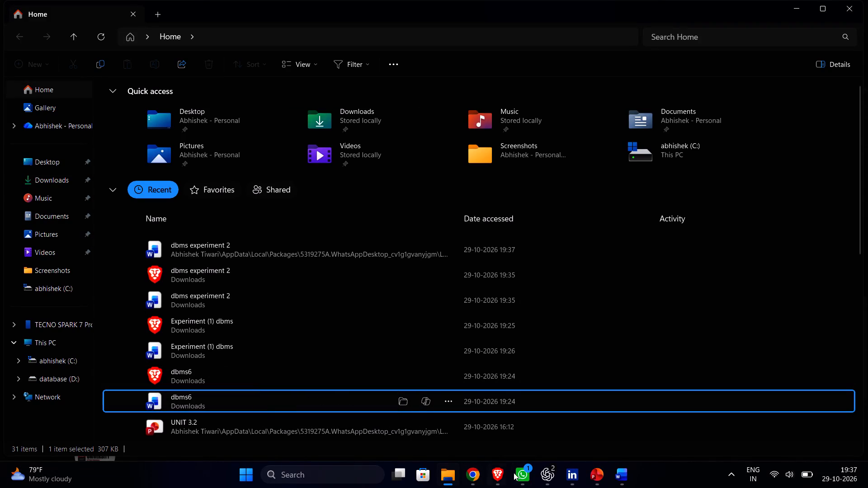
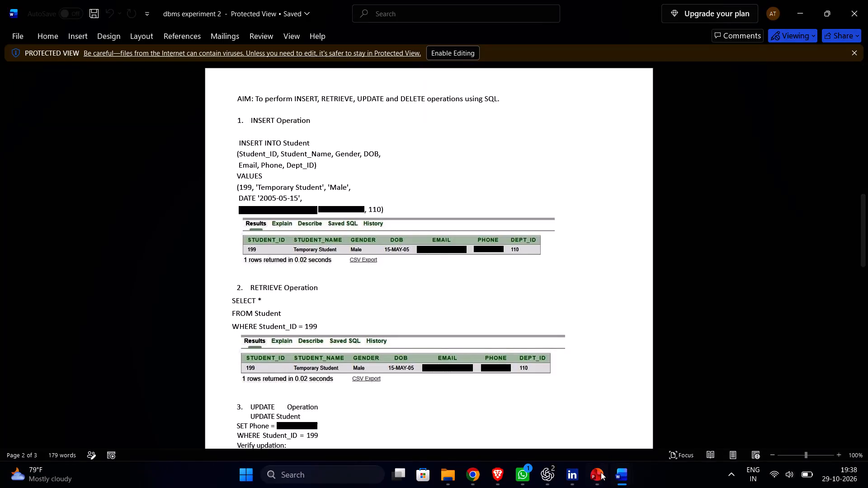
Close all open Word windows at once, including the "dbms experiment 2" document.
right_click(627, 476)
click(615, 442)
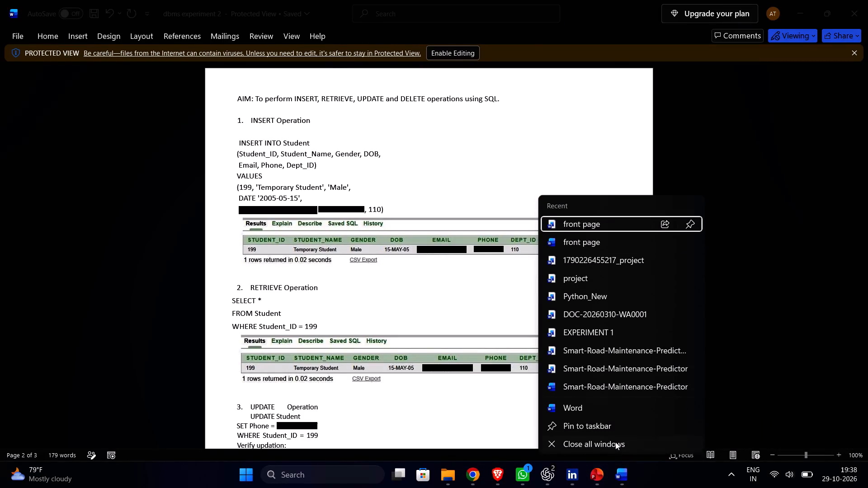
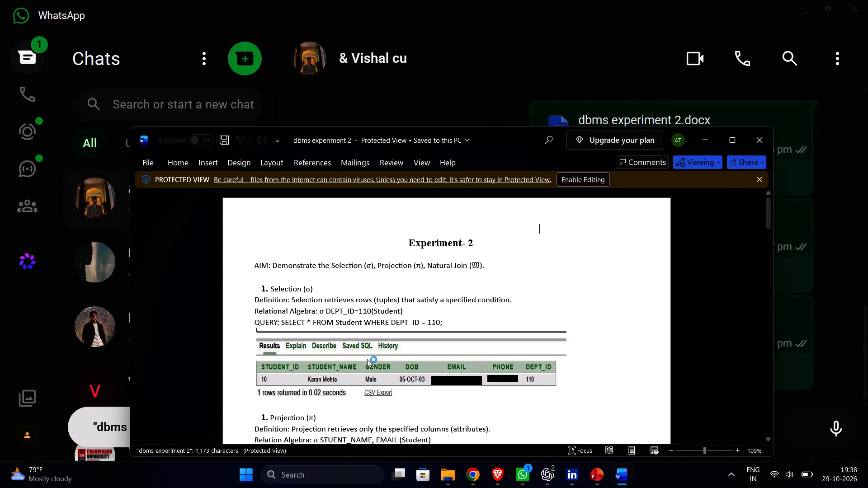
Examine all pages of the protected "dbms experiment 2" copy in a maximized window, checking queries, result pictures and name and section footers.
click(727, 136)
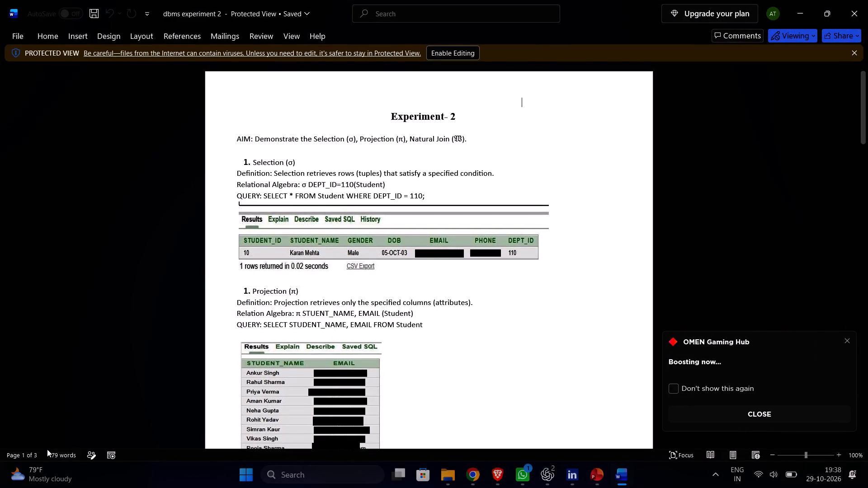
click(27, 453)
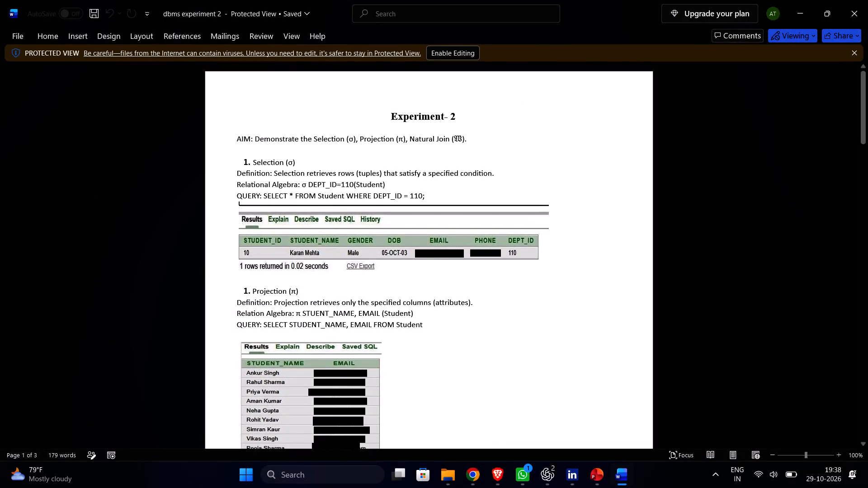
click(30, 452)
double_click(30, 452)
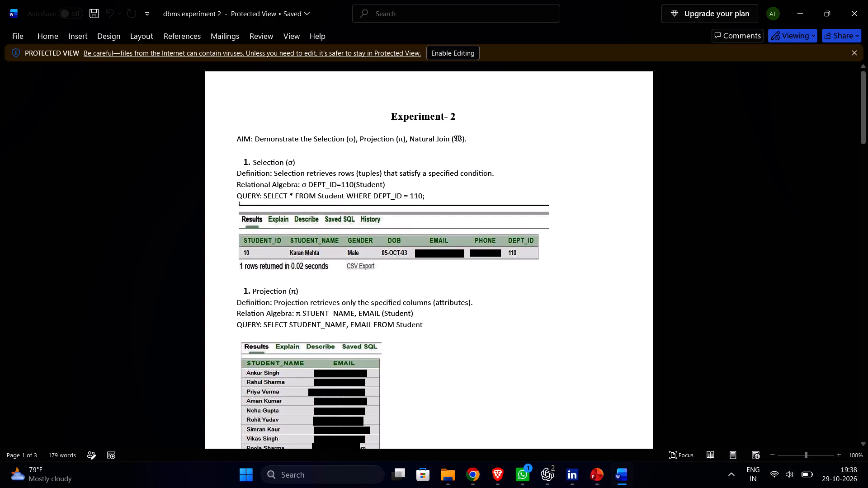
scroll(261, 337, down, 1)
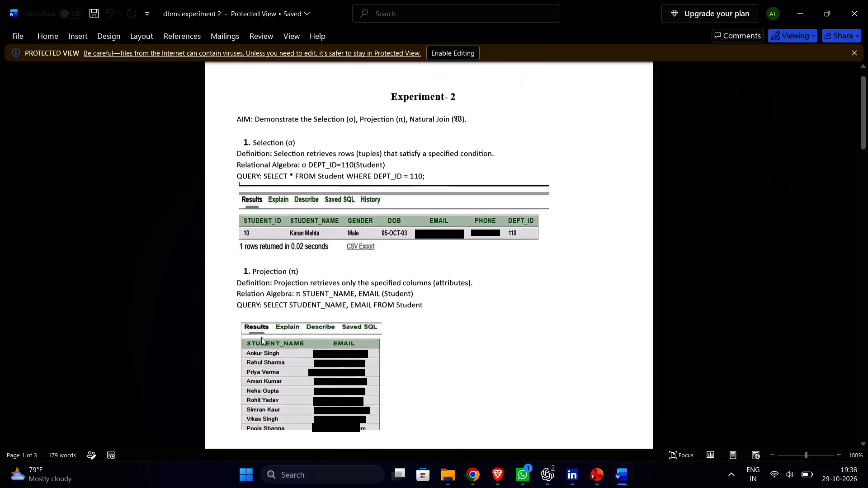
scroll(261, 337, down, 5)
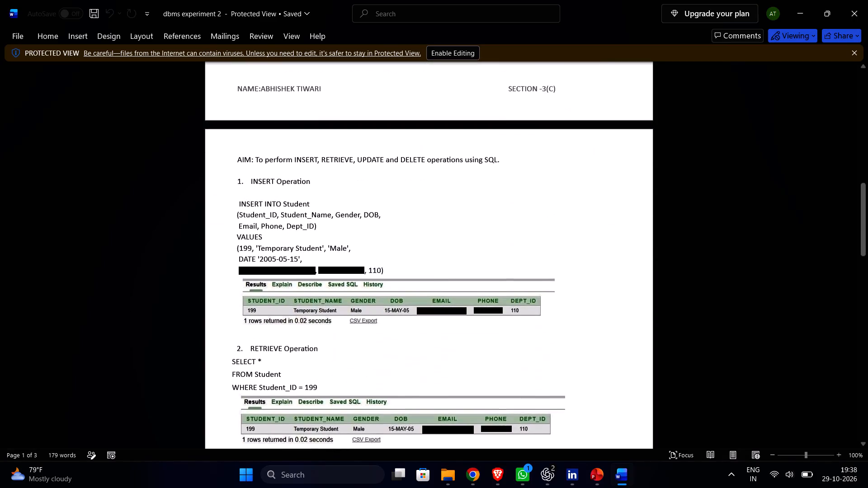
scroll(261, 337, down, 4)
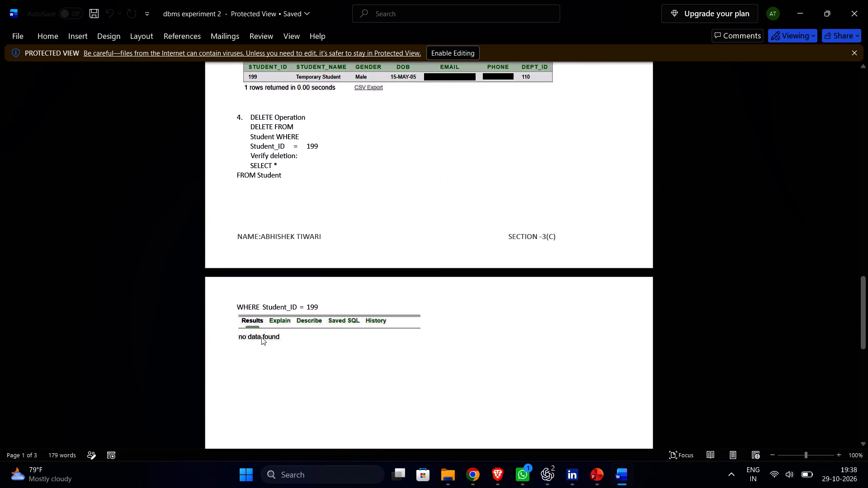
scroll(261, 337, down, 7)
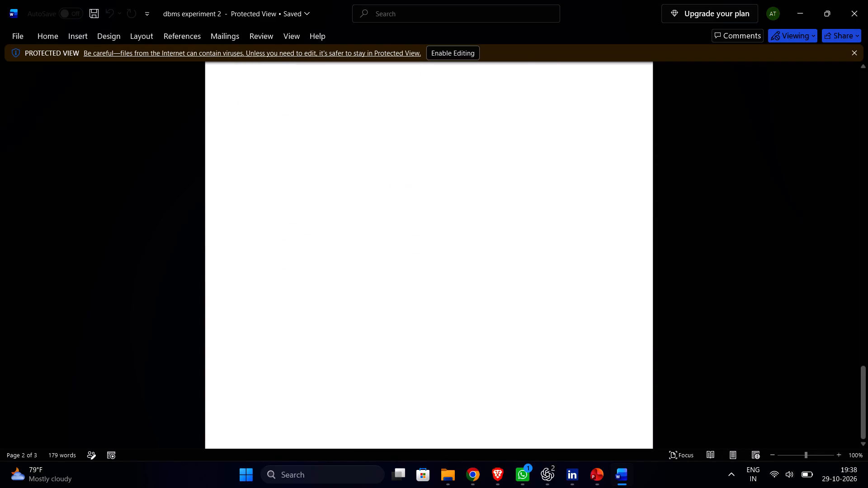
scroll(261, 337, down, 2)
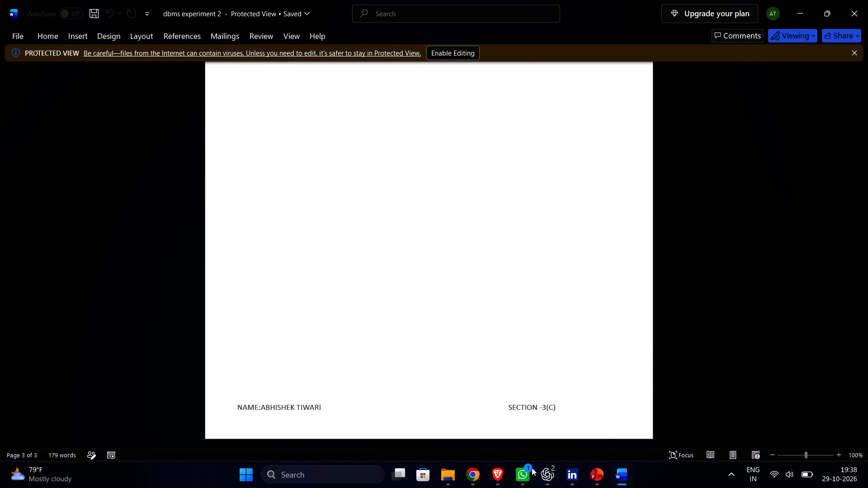
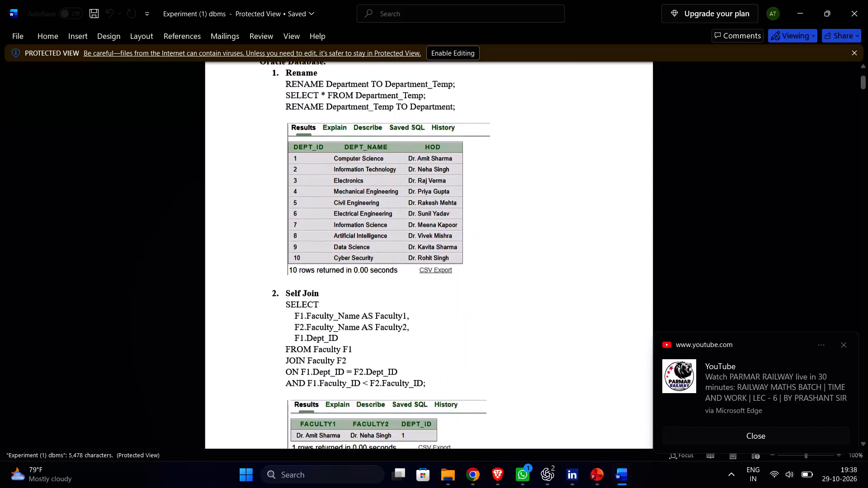
Review the "Experiment (1) dbms" document from the Rename query through the join queries, checking queries, result pictures, footers and page layout.
scroll(469, 318, down, 1)
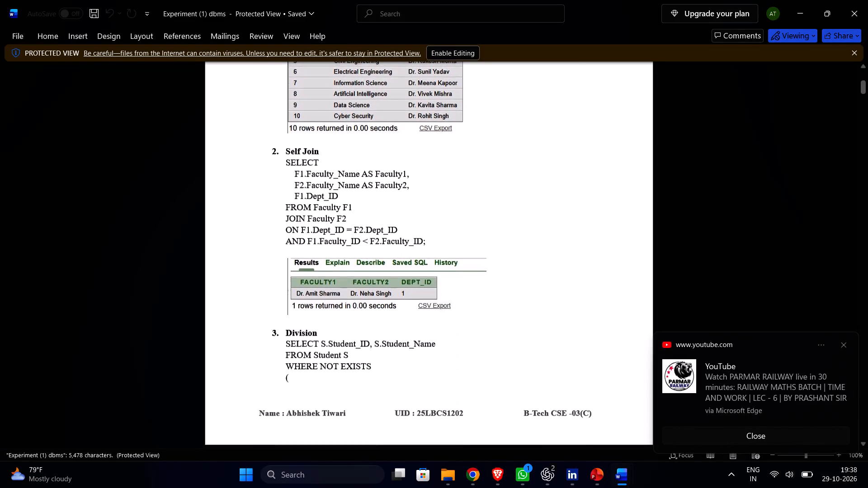
scroll(469, 318, down, 6)
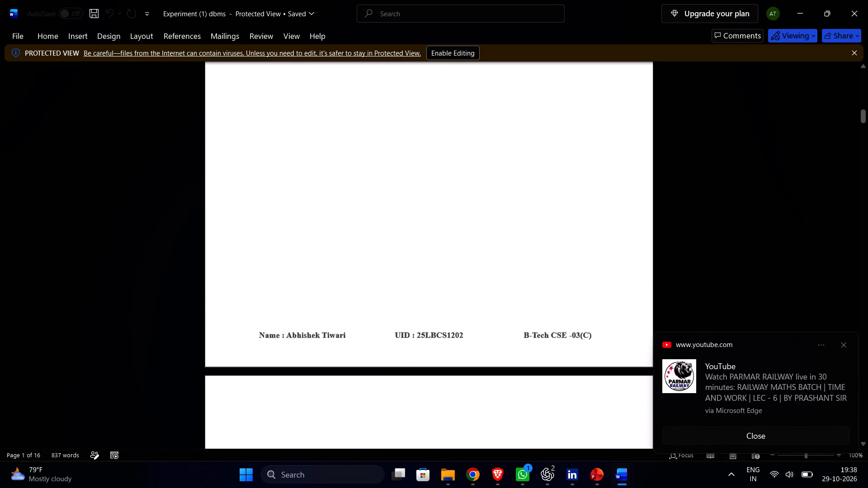
scroll(469, 318, down, 2)
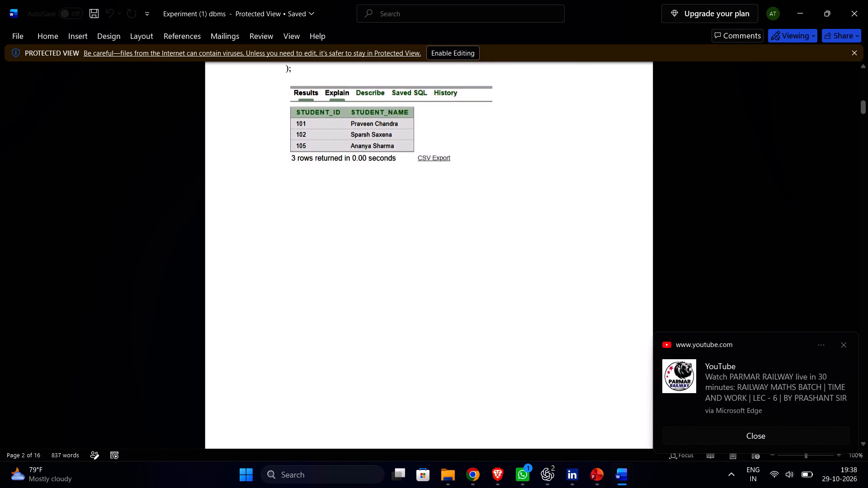
scroll(469, 318, down, 2)
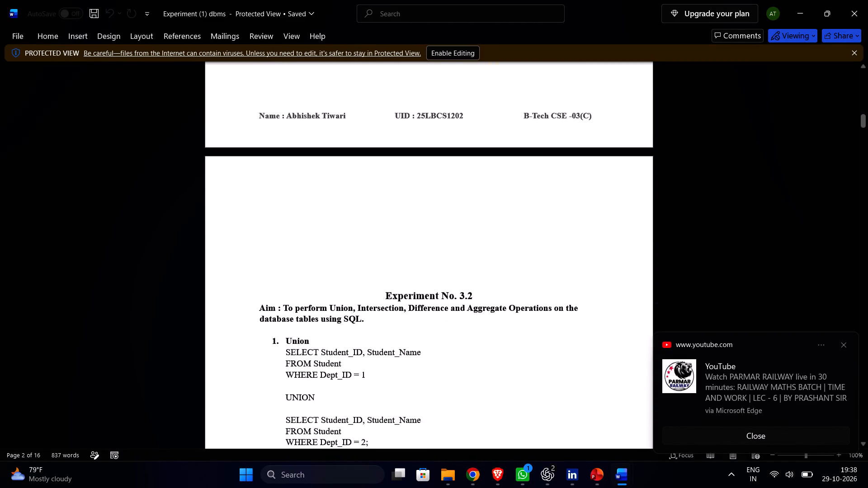
scroll(469, 318, down, 10)
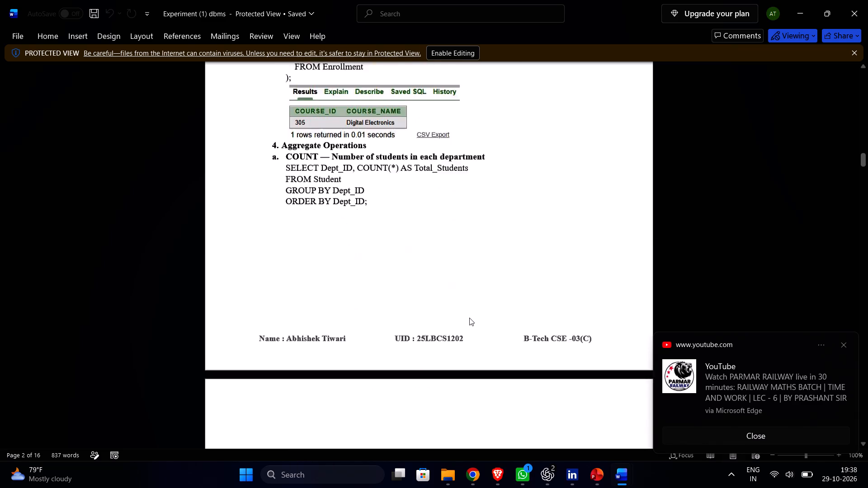
scroll(469, 318, down, 5)
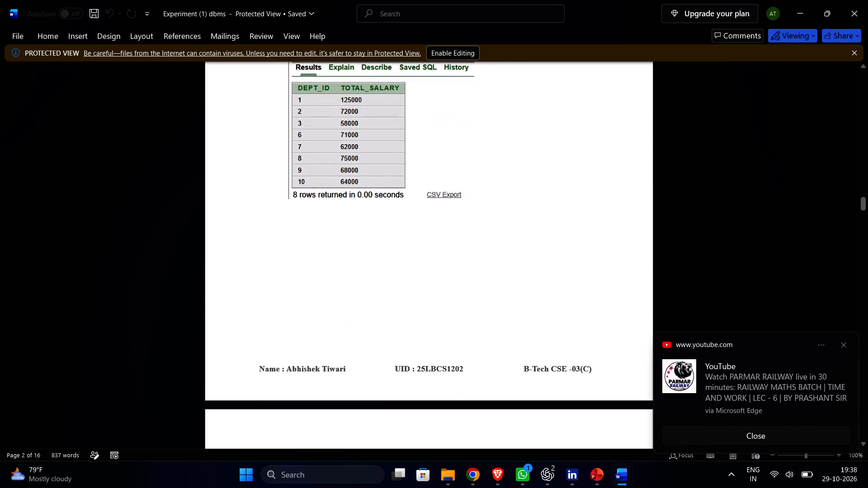
scroll(469, 318, up, 4)
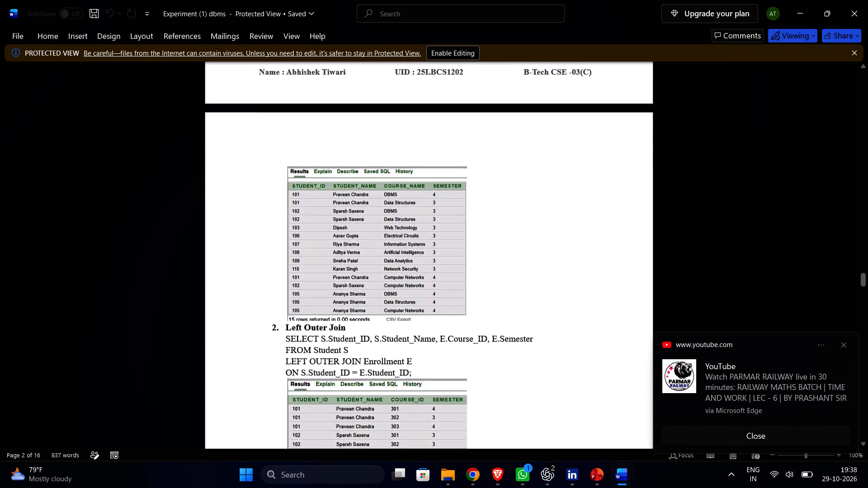
scroll(469, 318, up, 1)
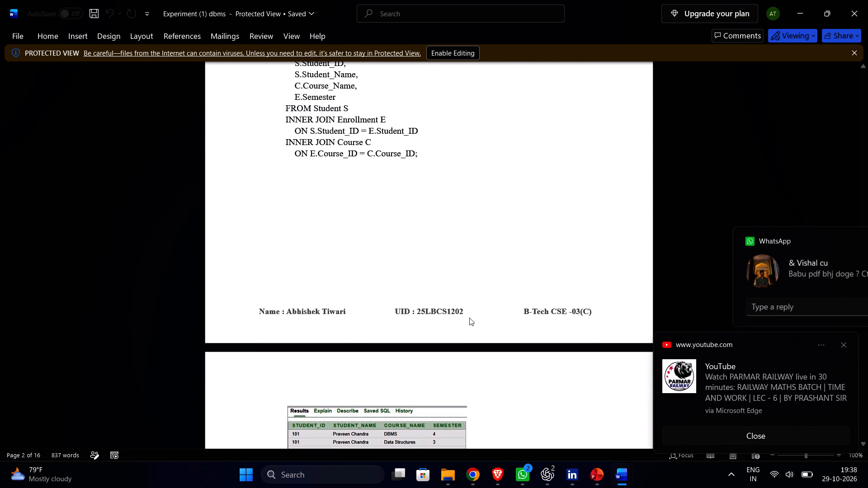
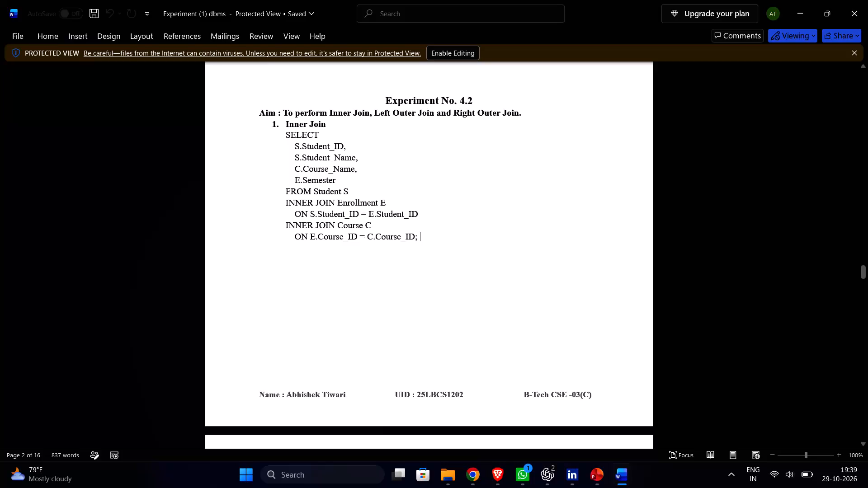
Look through the "Experiment (1) dbms" document, examining its join queries, result pictures and page footers.
click(441, 366)
drag(441, 366, 456, 366)
drag(456, 366, 553, 337)
scroll(553, 337, down, 6)
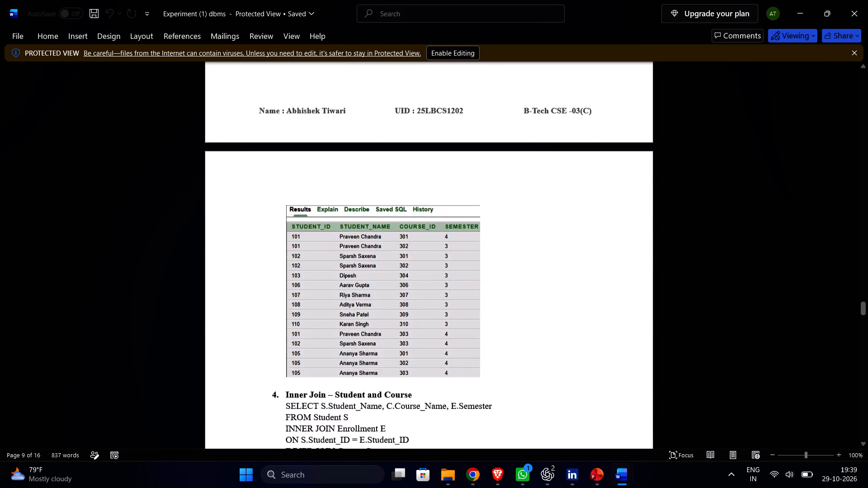
scroll(553, 337, down, 14)
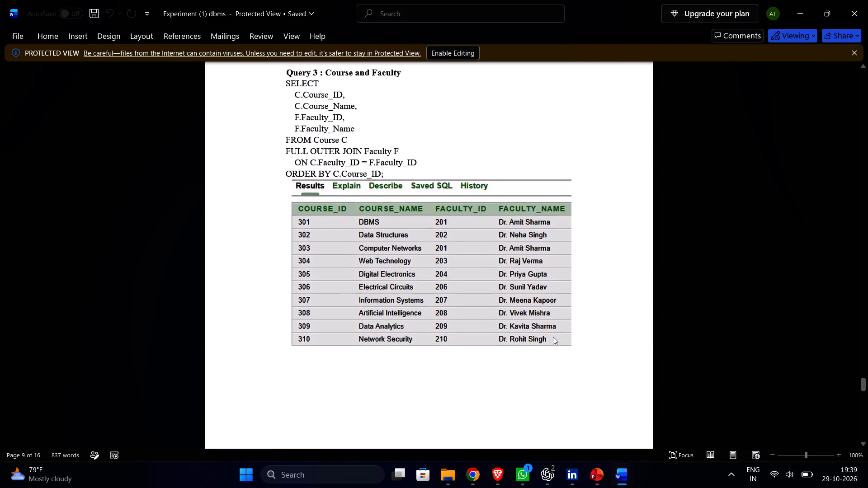
Open the print settings for the "Experiment (1) dbms" document.
key(ctrl+p)
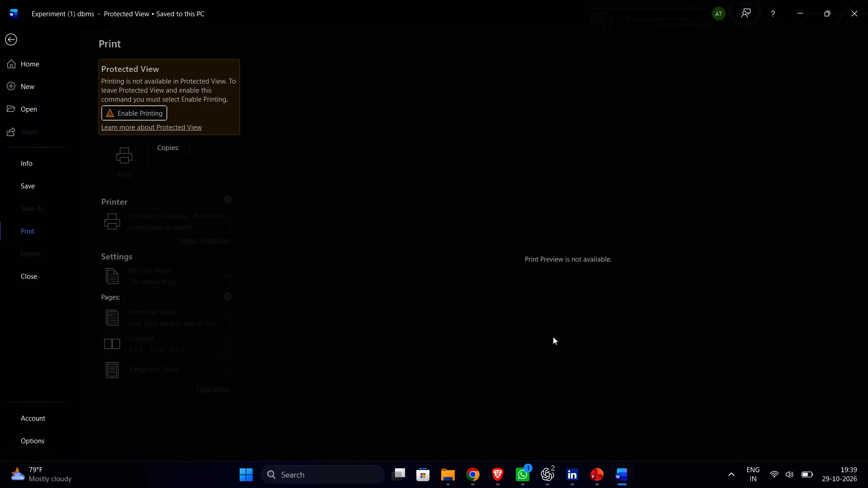
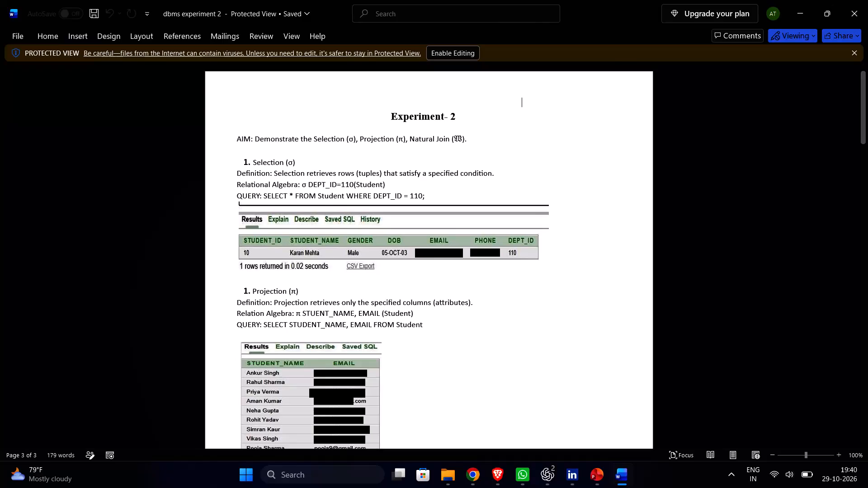
Close the protected-view "dbms experiment 2" document.
click(867, 0)
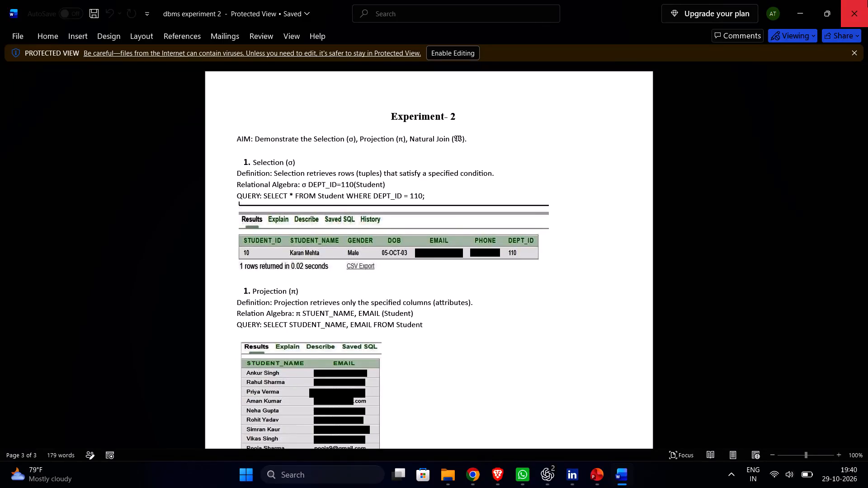